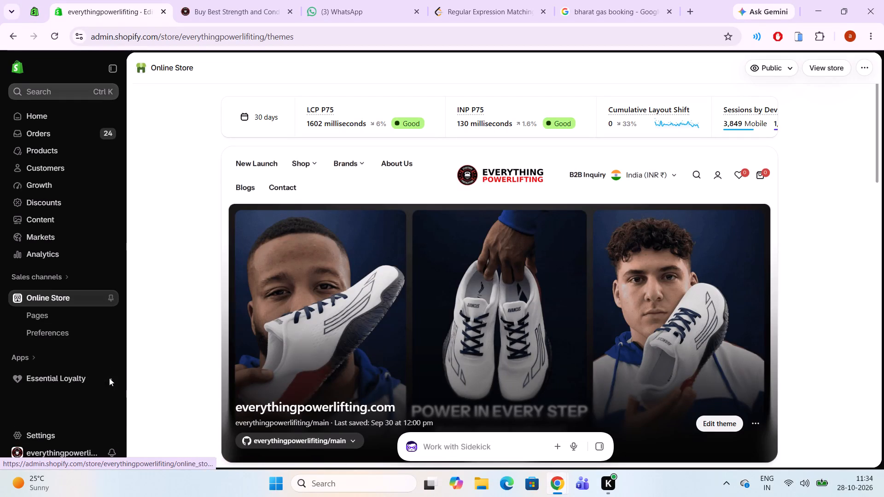
Open the live everythingpowerlifiting/main theme for editing and look through its theme settings categories.
{"action": "scroll", "coordinate": [253, 406], "scroll_direction": "down", "scroll_amount": 3}
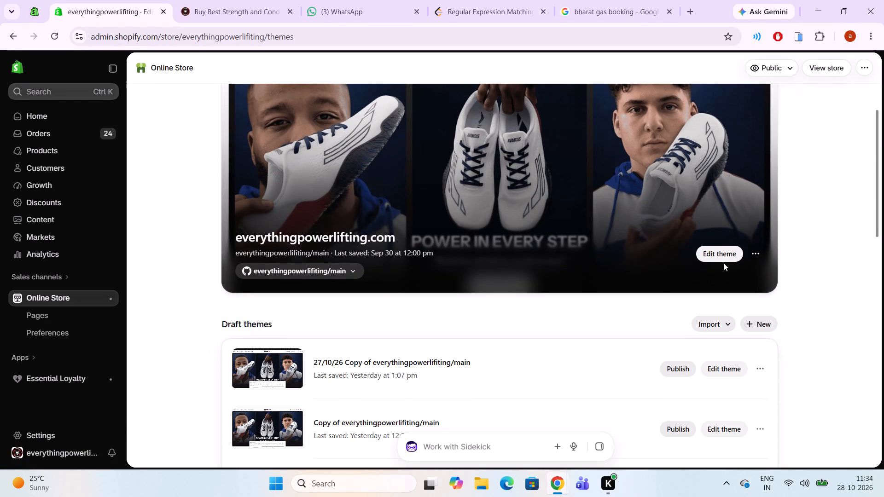
{"action": "left_click", "coordinate": [723, 258]}
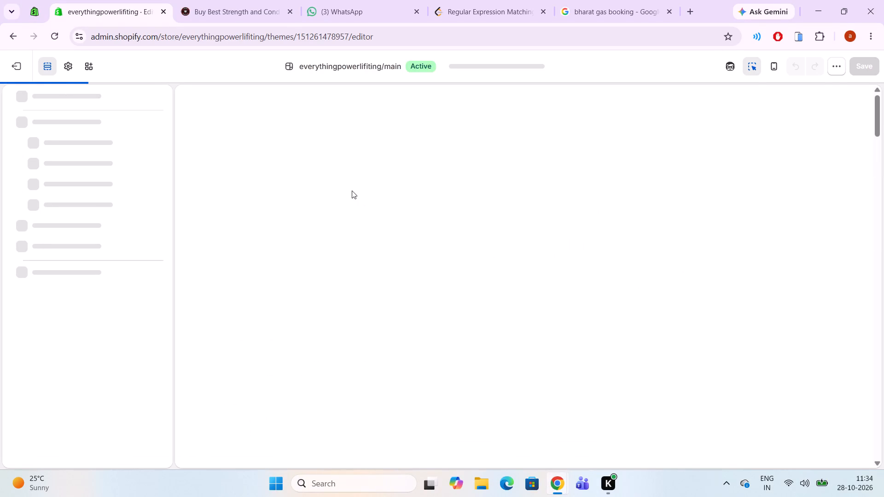
{"action": "left_click", "coordinate": [69, 67]}
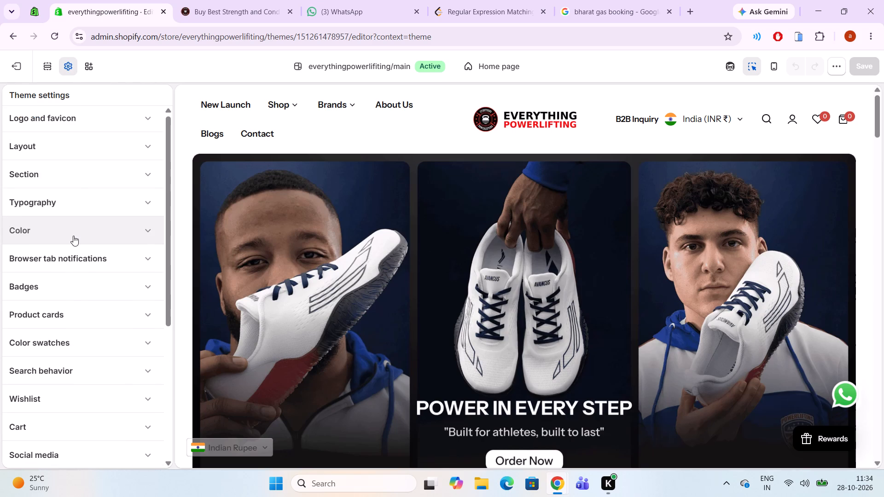
{"action": "scroll", "coordinate": [106, 136], "scroll_direction": "up", "scroll_amount": 1}
{"action": "scroll", "coordinate": [106, 136], "scroll_direction": "down", "scroll_amount": 1}
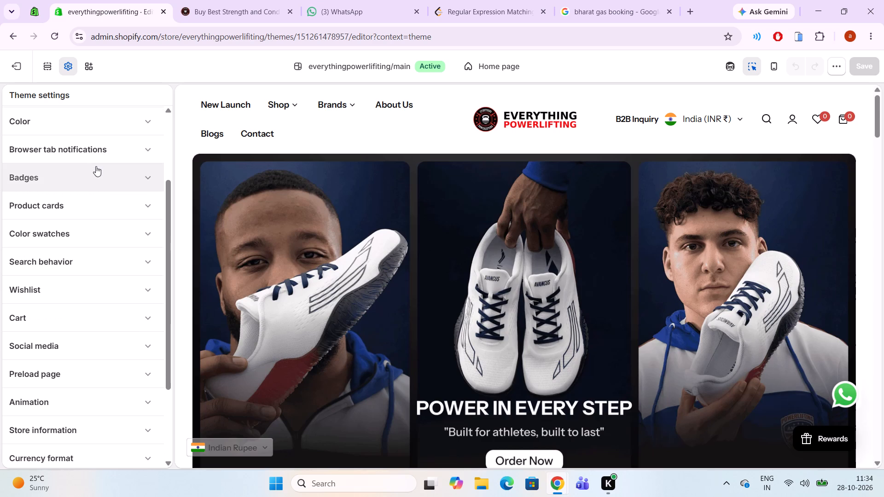
Turn off the Essential Loyalty app embed in the live theme and save the theme.
{"action": "left_click", "coordinate": [87, 69]}
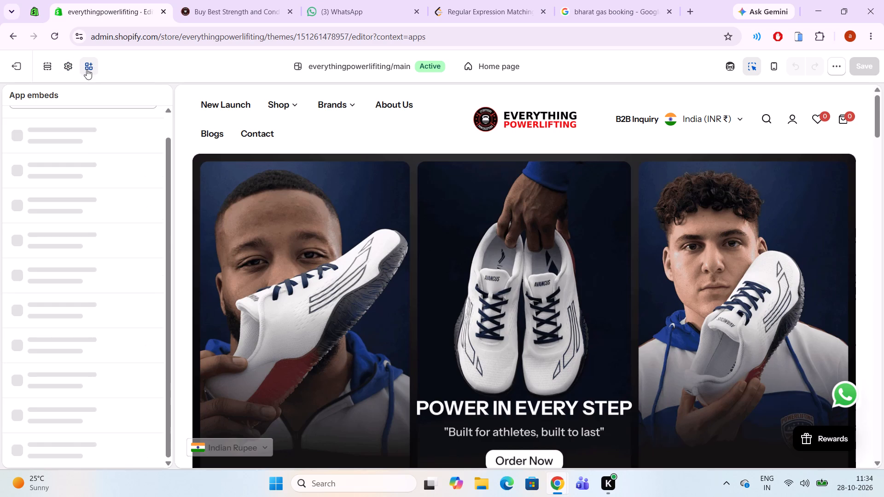
{"action": "scroll", "coordinate": [67, 168], "scroll_direction": "up", "scroll_amount": 2}
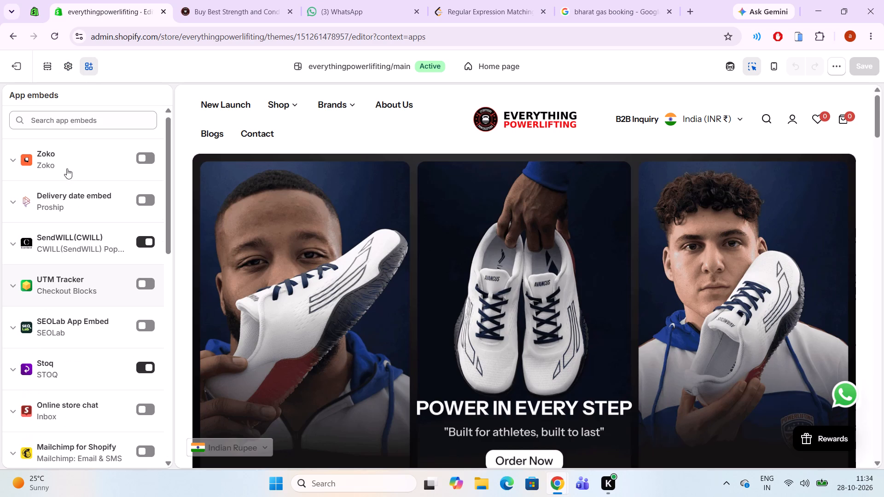
{"action": "scroll", "coordinate": [54, 323], "scroll_direction": "down", "scroll_amount": 3}
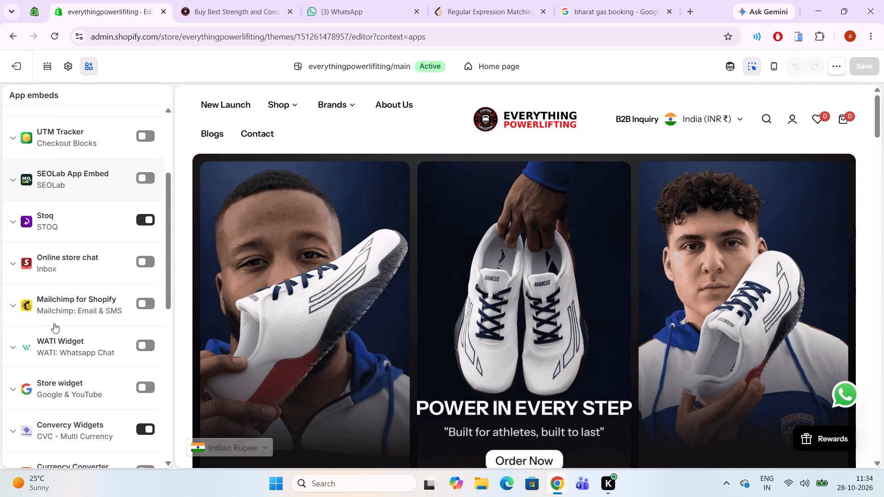
{"action": "scroll", "coordinate": [54, 323], "scroll_direction": "down", "scroll_amount": 5}
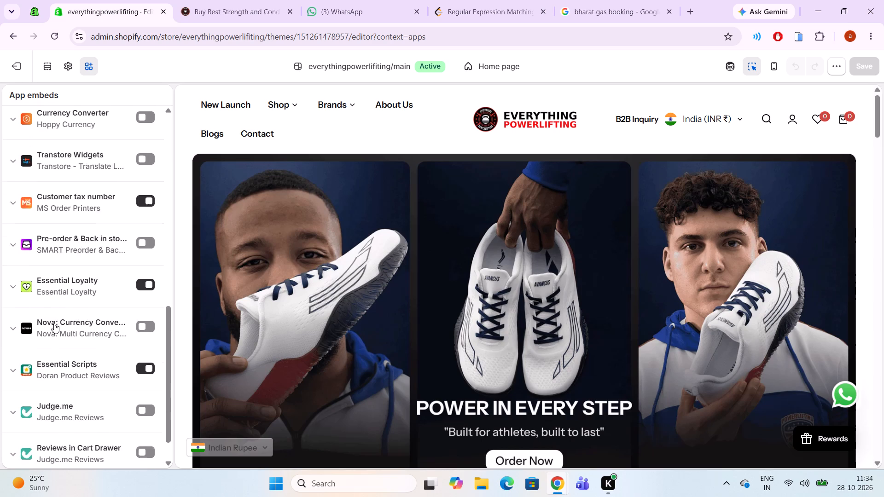
{"action": "scroll", "coordinate": [54, 323], "scroll_direction": "up", "scroll_amount": 4}
{"action": "scroll", "coordinate": [41, 312], "scroll_direction": "down", "scroll_amount": 2}
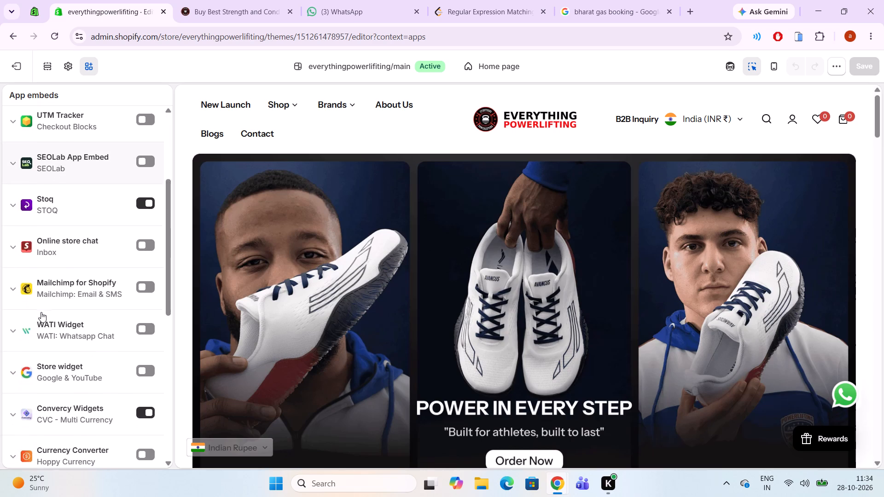
{"action": "scroll", "coordinate": [41, 312], "scroll_direction": "down", "scroll_amount": 2}
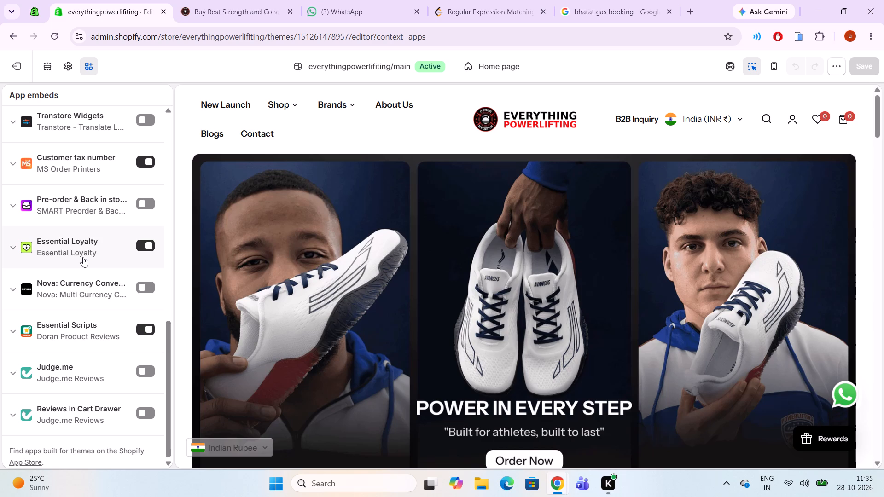
{"action": "left_click", "coordinate": [142, 243]}
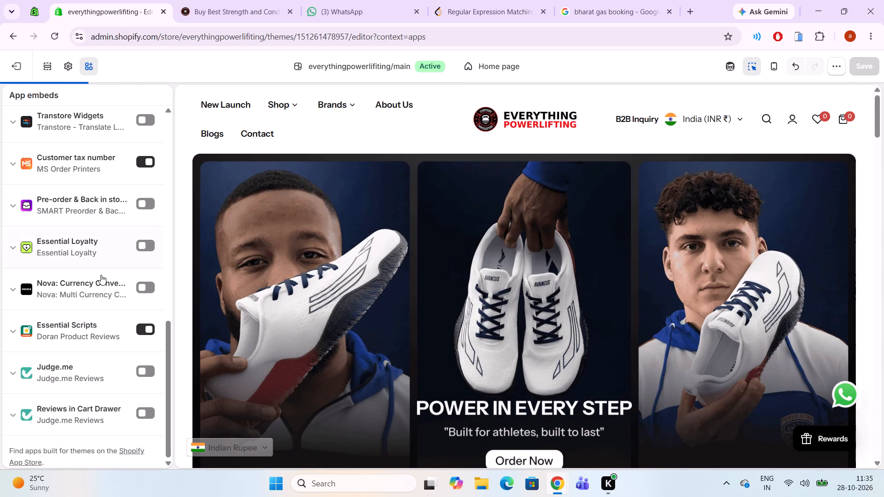
{"action": "scroll", "coordinate": [137, 244], "scroll_direction": "up", "scroll_amount": 1}
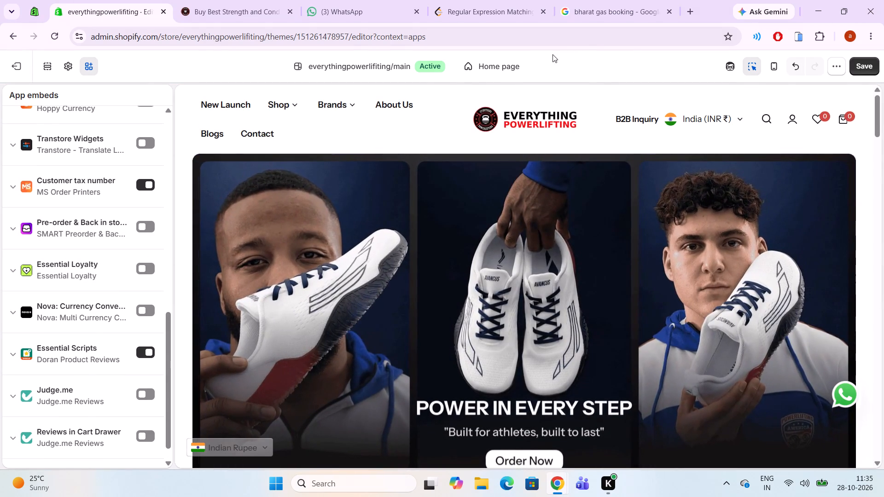
{"action": "left_click", "coordinate": [858, 64]}
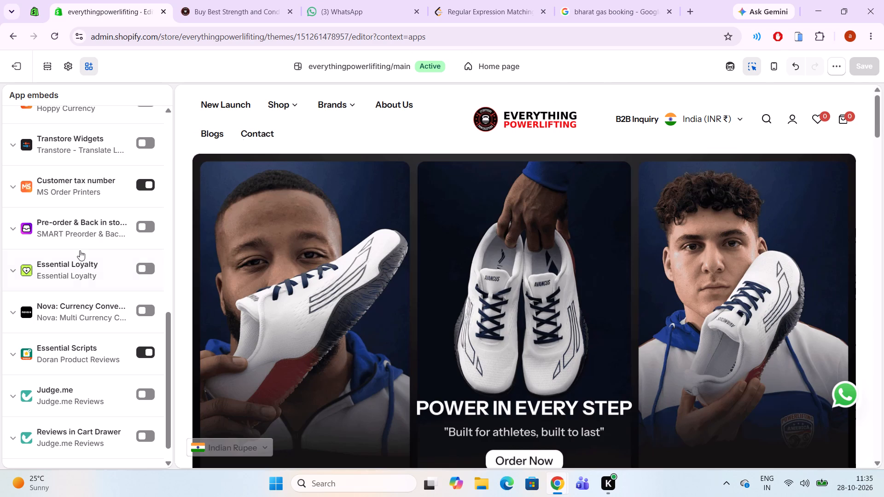
Check the remaining app embeds and the home page's Announcement bar section settings, and exit the theme editor.
{"action": "scroll", "coordinate": [80, 236], "scroll_direction": "up", "scroll_amount": 4}
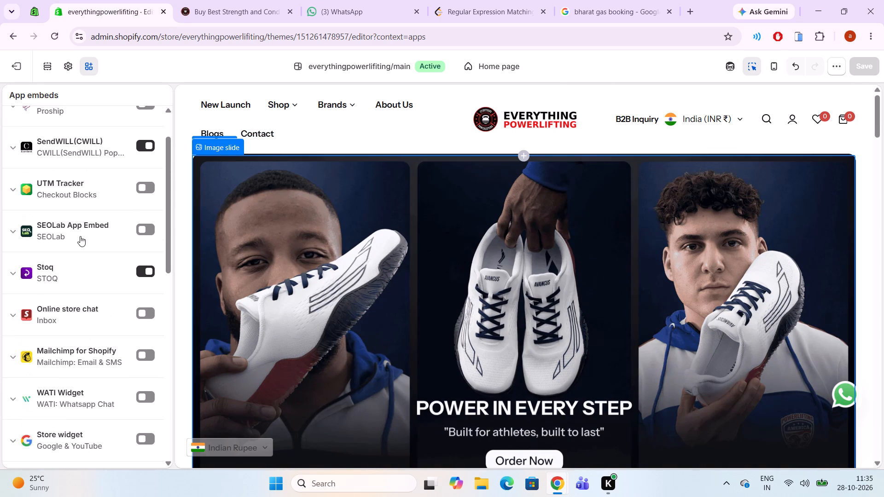
{"action": "scroll", "coordinate": [80, 236], "scroll_direction": "down", "scroll_amount": 5}
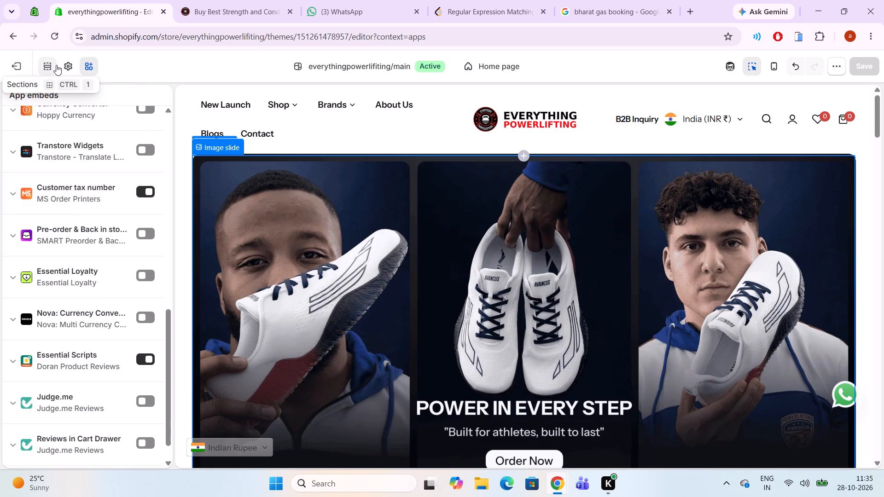
{"action": "scroll", "coordinate": [81, 178], "scroll_direction": "up", "scroll_amount": 5}
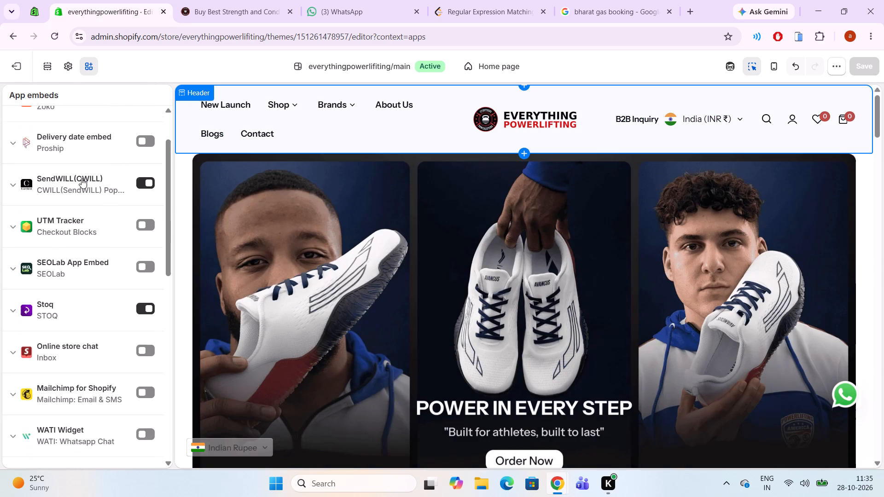
{"action": "scroll", "coordinate": [81, 178], "scroll_direction": "up", "scroll_amount": 1}
{"action": "left_click", "coordinate": [43, 61]}
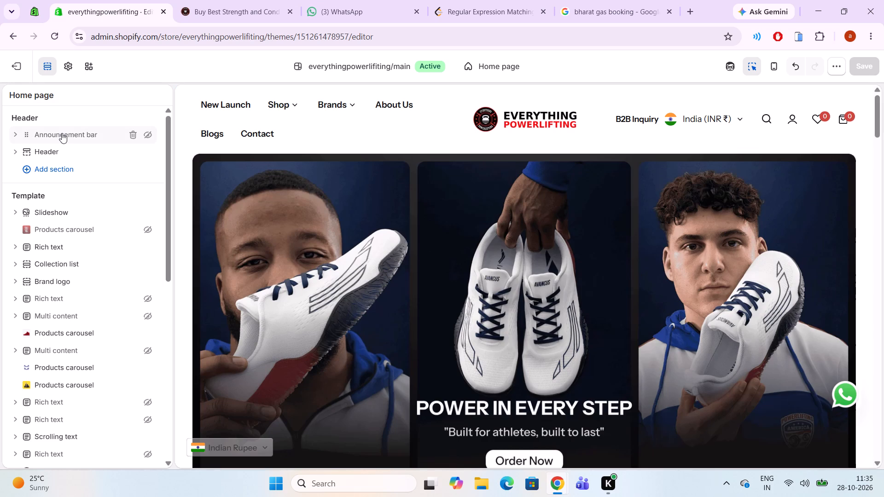
{"action": "left_click", "coordinate": [62, 133]}
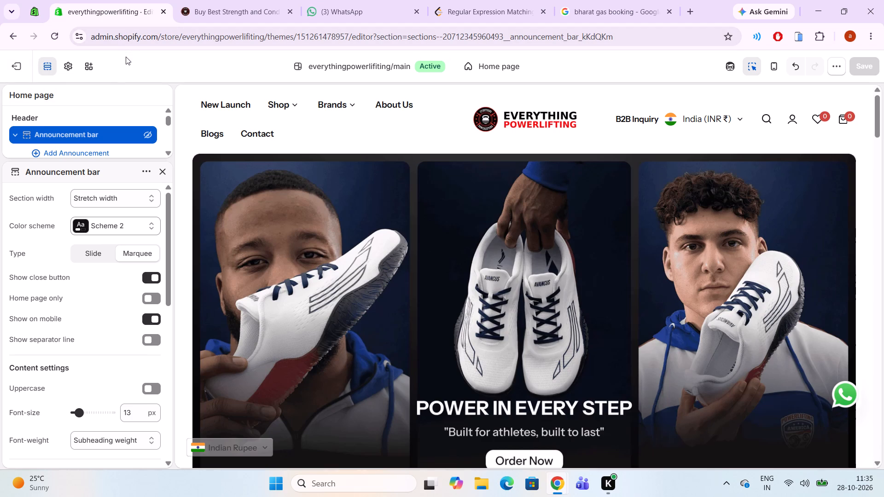
{"action": "left_click", "coordinate": [15, 68]}
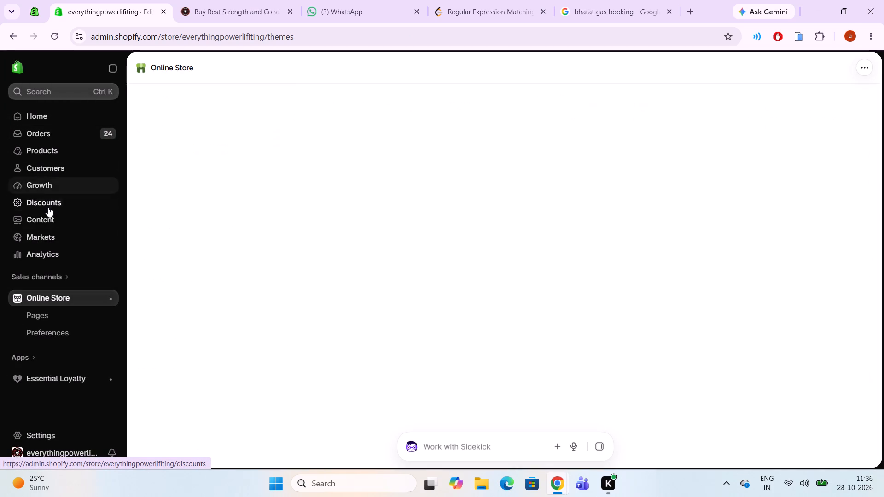
Review the POWER25 discount's value, collections, eligibility, usage limits, combinations and schedule, and return to the discounts list.
{"action": "left_click", "coordinate": [49, 205]}
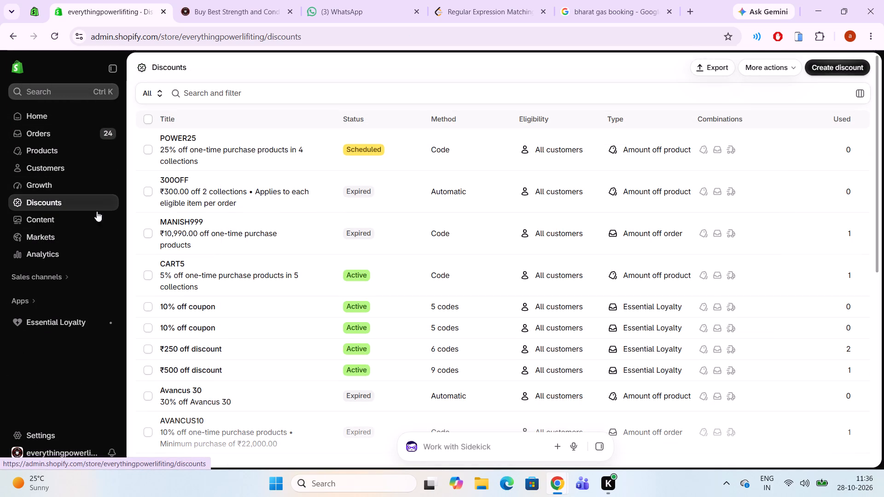
{"action": "scroll", "coordinate": [174, 267], "scroll_direction": "down", "scroll_amount": 2}
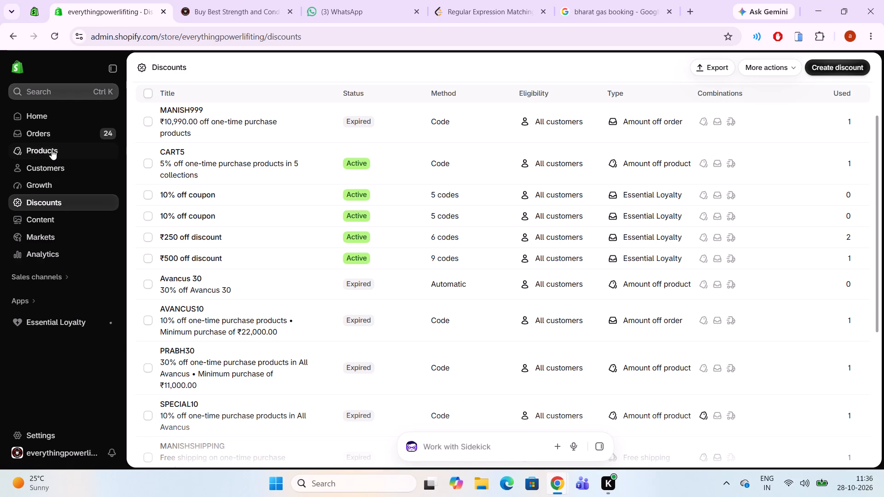
{"action": "scroll", "coordinate": [166, 135], "scroll_direction": "up", "scroll_amount": 2}
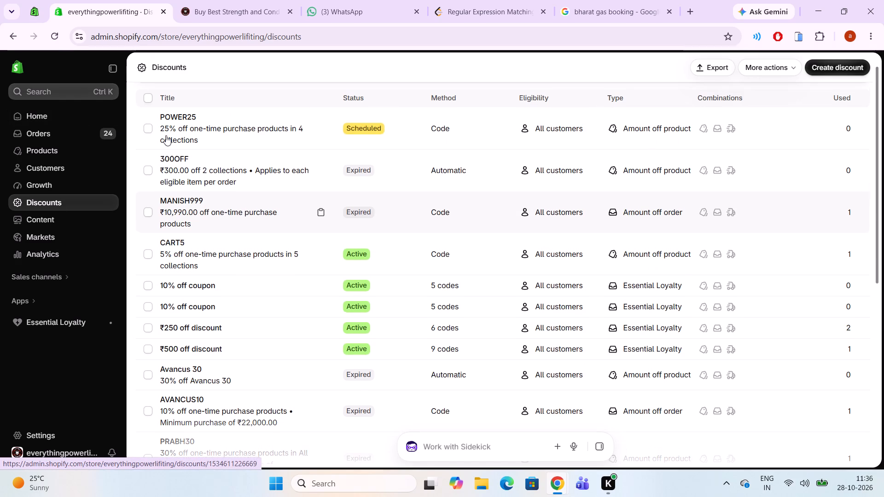
{"action": "left_click", "coordinate": [190, 120]}
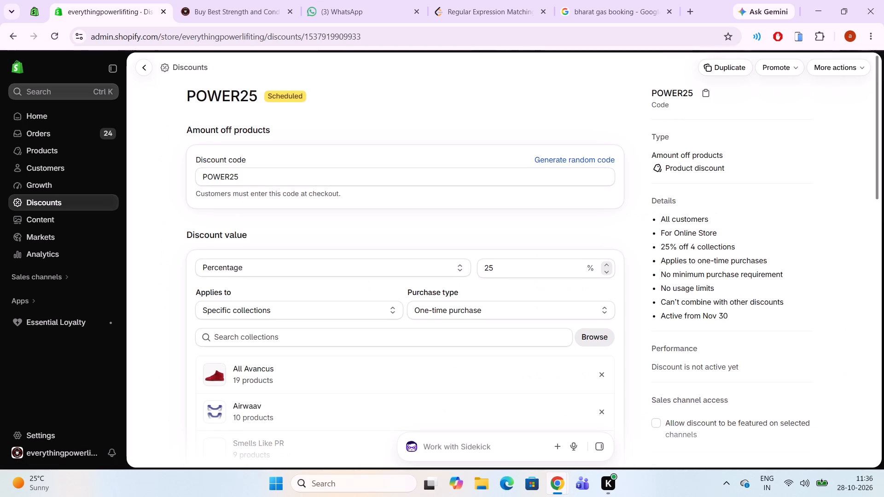
{"action": "scroll", "coordinate": [243, 230], "scroll_direction": "down", "scroll_amount": 5}
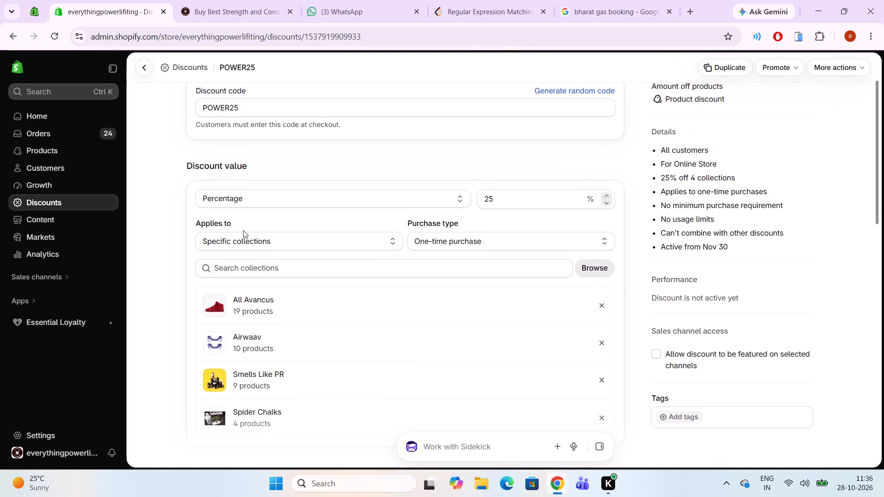
{"action": "scroll", "coordinate": [243, 230], "scroll_direction": "down", "scroll_amount": 2}
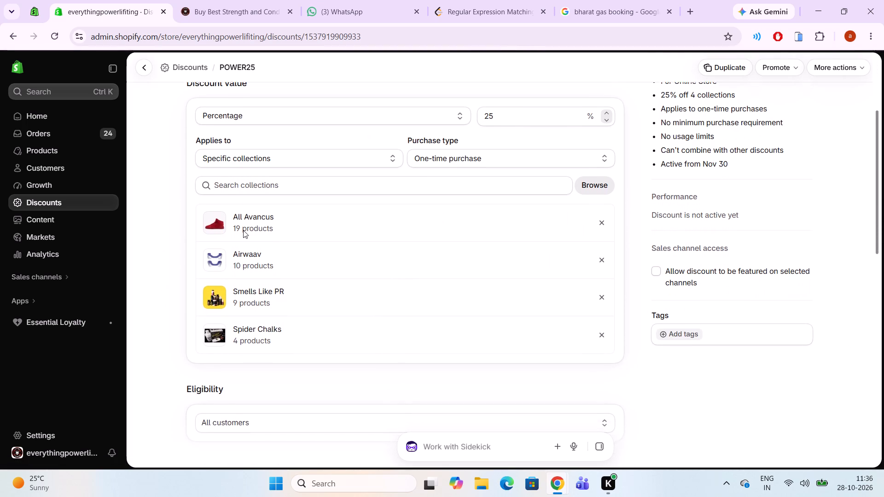
{"action": "scroll", "coordinate": [243, 230], "scroll_direction": "down", "scroll_amount": 5}
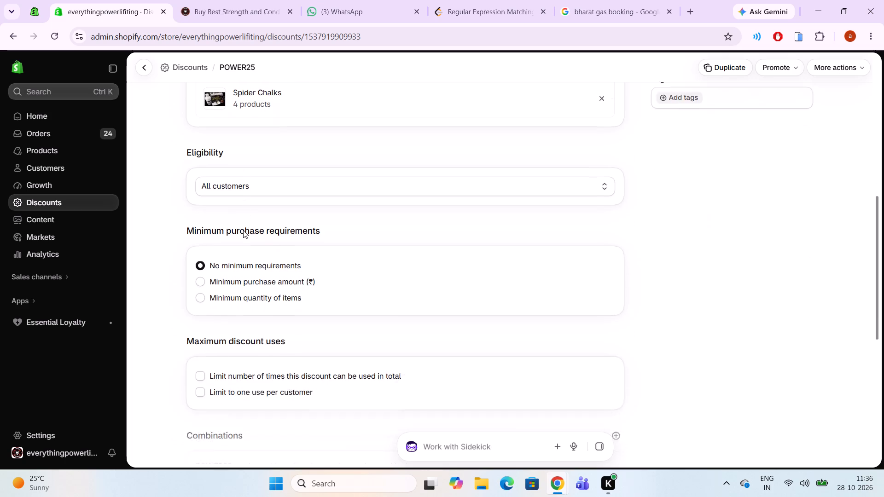
{"action": "scroll", "coordinate": [243, 230], "scroll_direction": "down", "scroll_amount": 3}
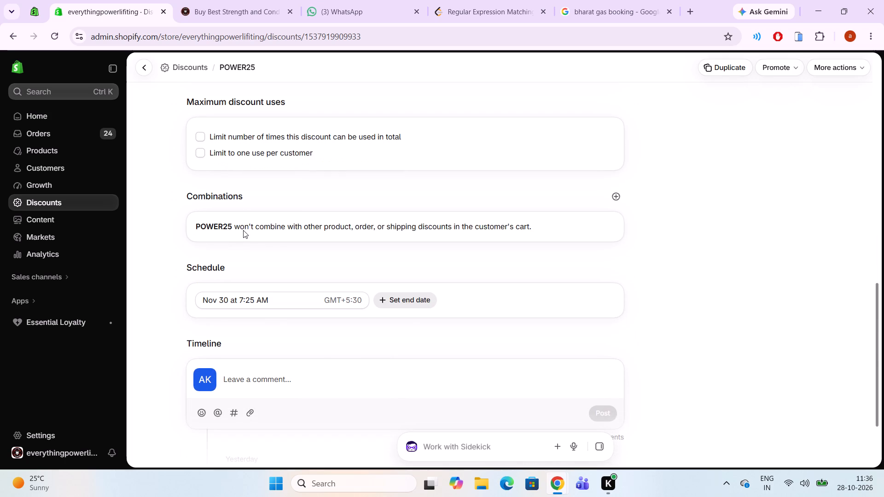
{"action": "scroll", "coordinate": [243, 230], "scroll_direction": "up", "scroll_amount": 7}
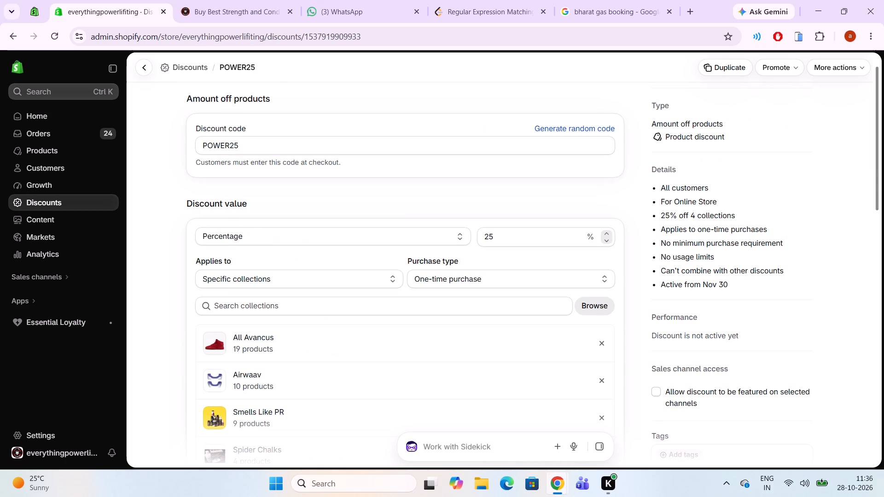
{"action": "left_click", "coordinate": [140, 69]}
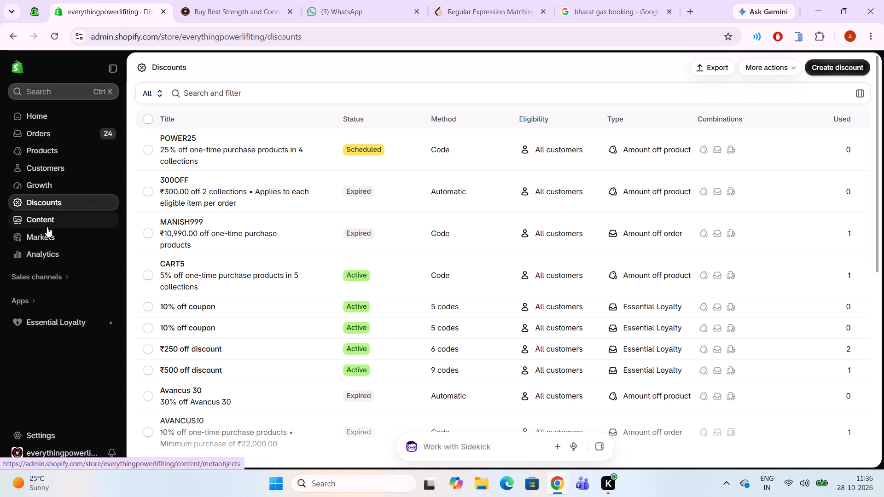
Open the Online Store sales channel and duplicate its browser tab, returning to the original tab.
{"action": "left_click", "coordinate": [48, 280]}
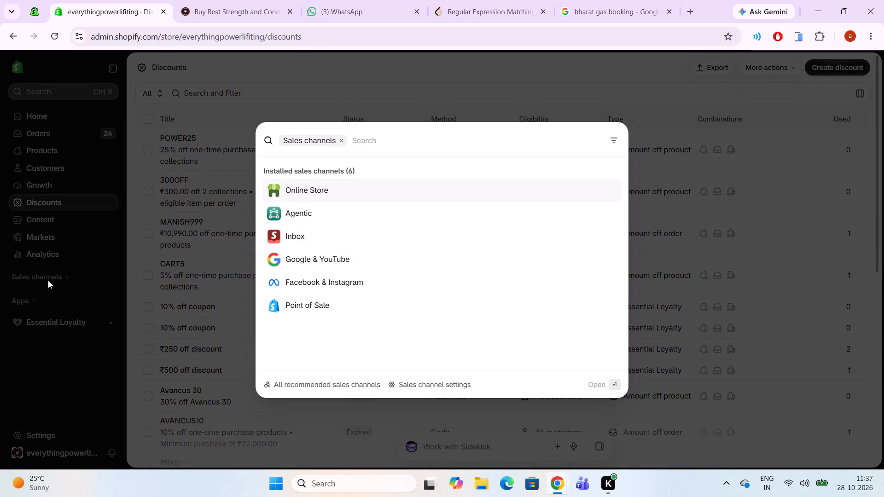
{"action": "left_click", "coordinate": [308, 187]}
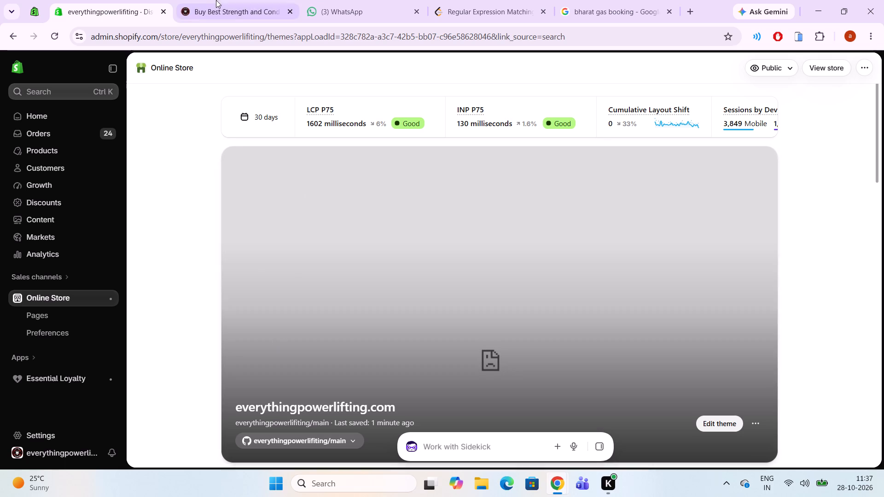
{"action": "left_click", "coordinate": [105, 6]}
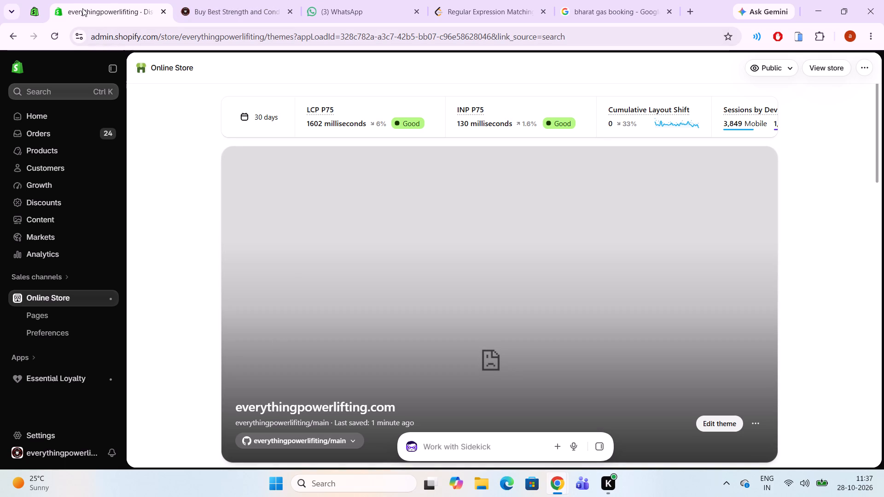
{"action": "right_click", "coordinate": [85, 7]}
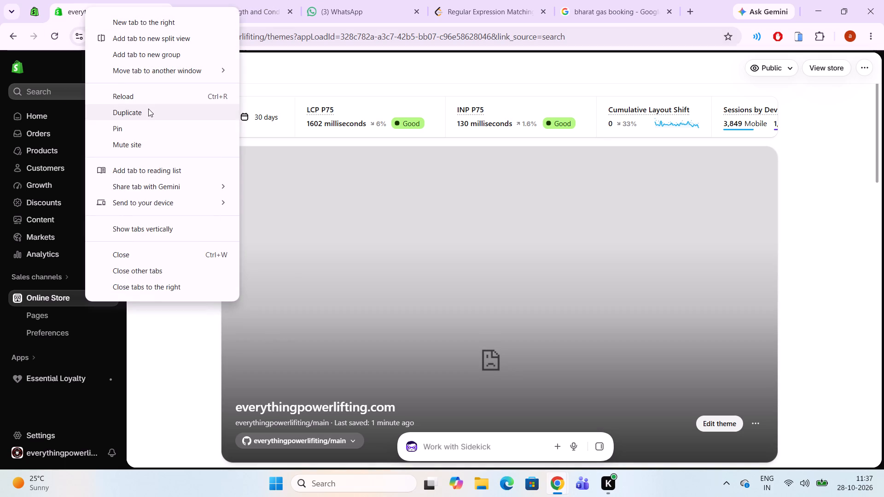
{"action": "left_click", "coordinate": [148, 111]}
{"action": "left_click", "coordinate": [94, 0]}
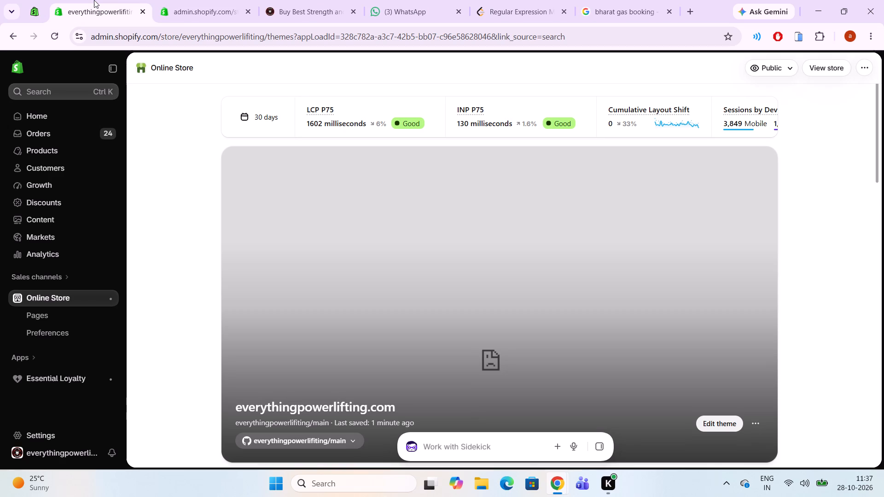
Open the draft theme "27/10/26 Copy of everythingpowerlifiting/main" and the live theme for editing in separate browser tabs.
{"action": "scroll", "coordinate": [253, 309], "scroll_direction": "down", "scroll_amount": 2}
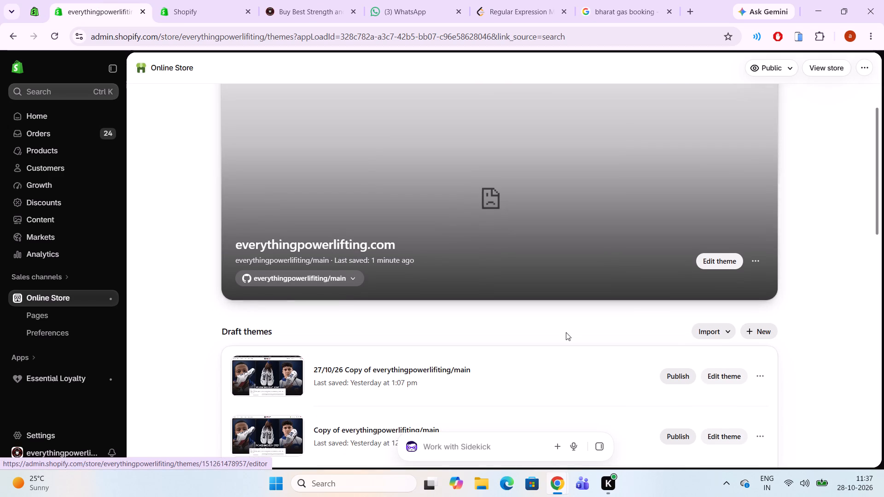
{"action": "left_click", "coordinate": [718, 375]}
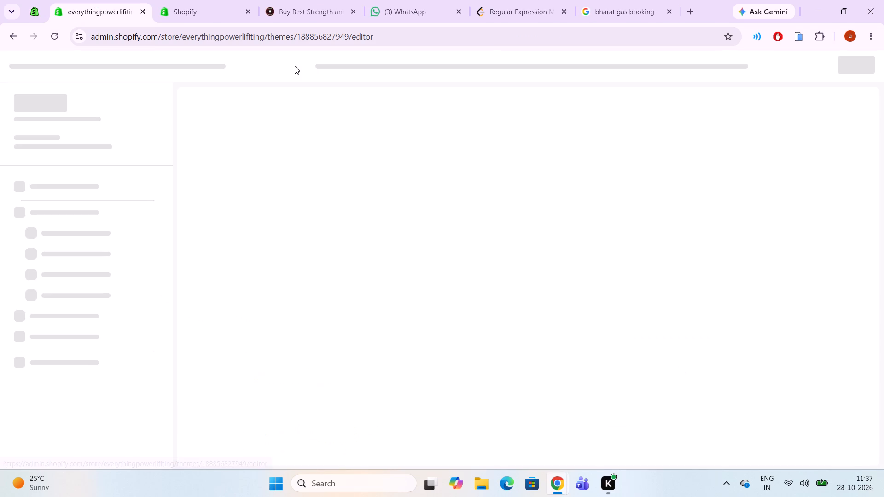
{"action": "left_click", "coordinate": [169, 0]}
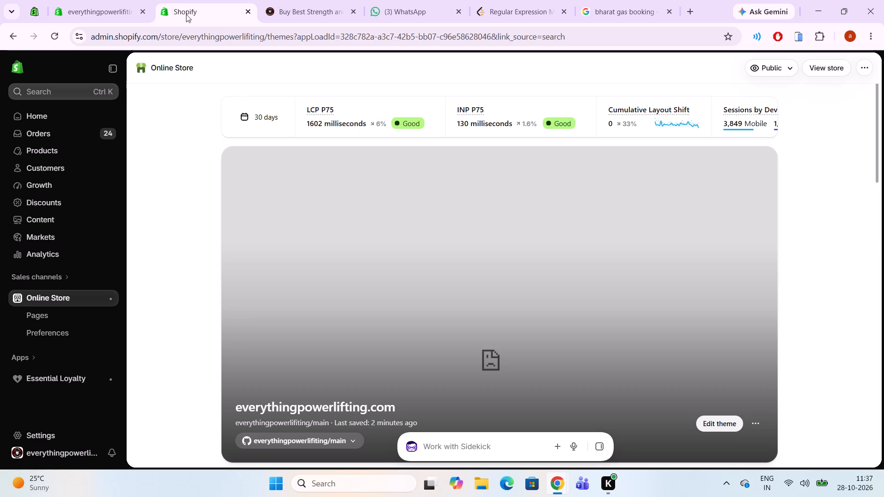
{"action": "scroll", "coordinate": [321, 157], "scroll_direction": "down", "scroll_amount": 2}
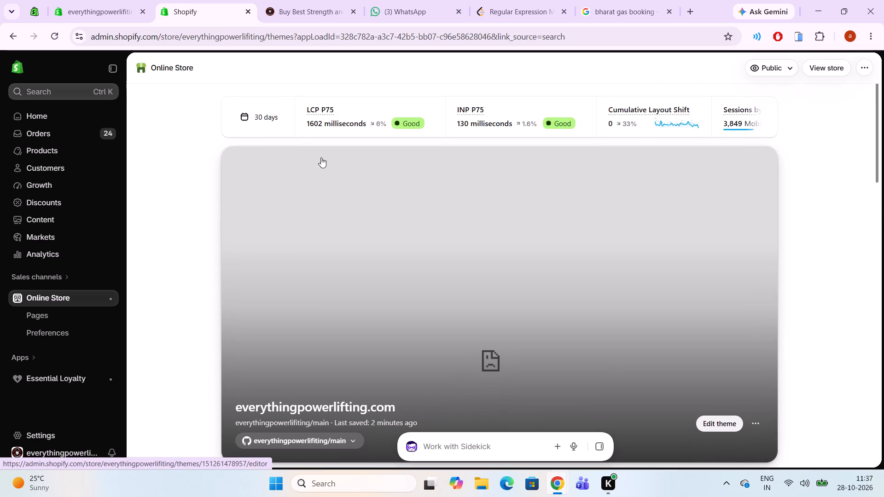
{"action": "scroll", "coordinate": [360, 262], "scroll_direction": "down", "scroll_amount": 2}
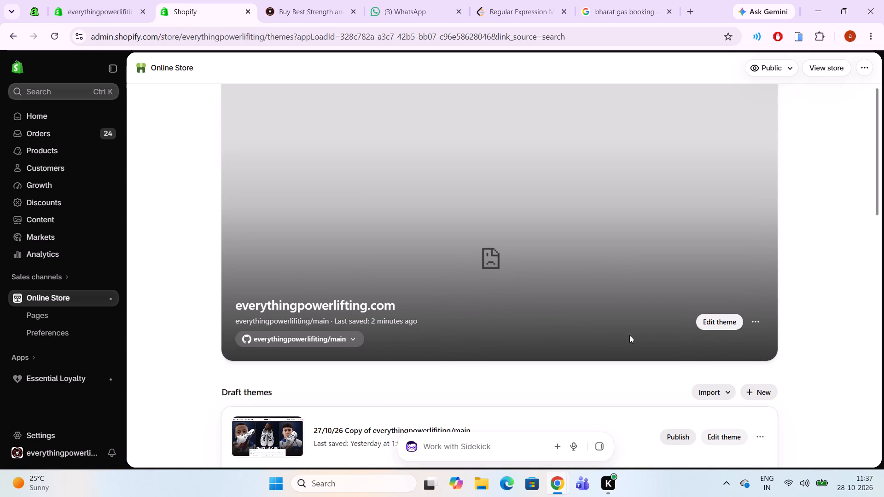
{"action": "left_click", "coordinate": [713, 322]}
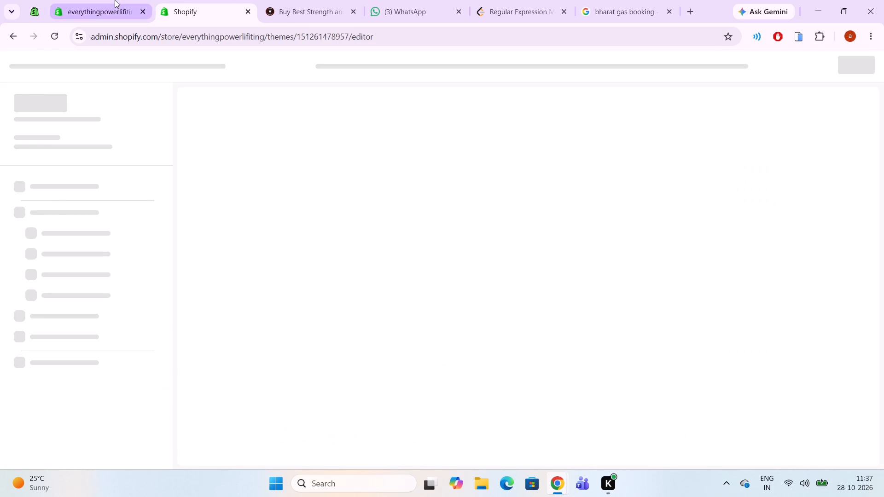
{"action": "left_click", "coordinate": [115, 0]}
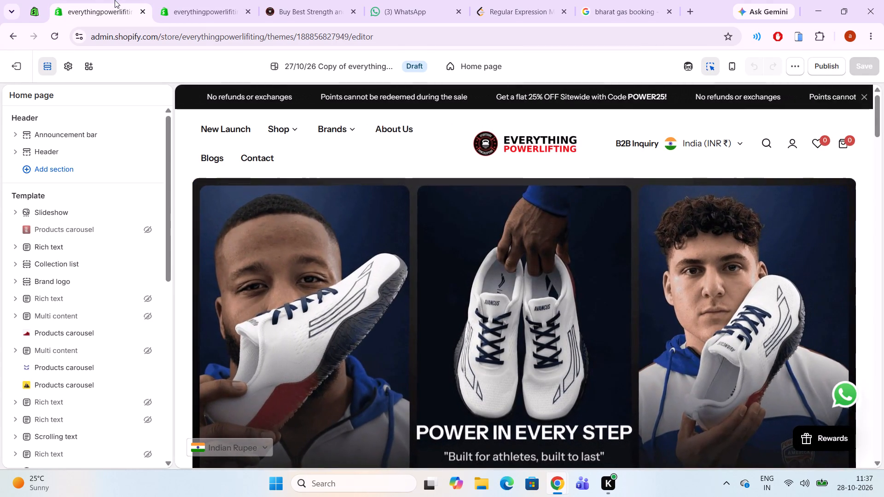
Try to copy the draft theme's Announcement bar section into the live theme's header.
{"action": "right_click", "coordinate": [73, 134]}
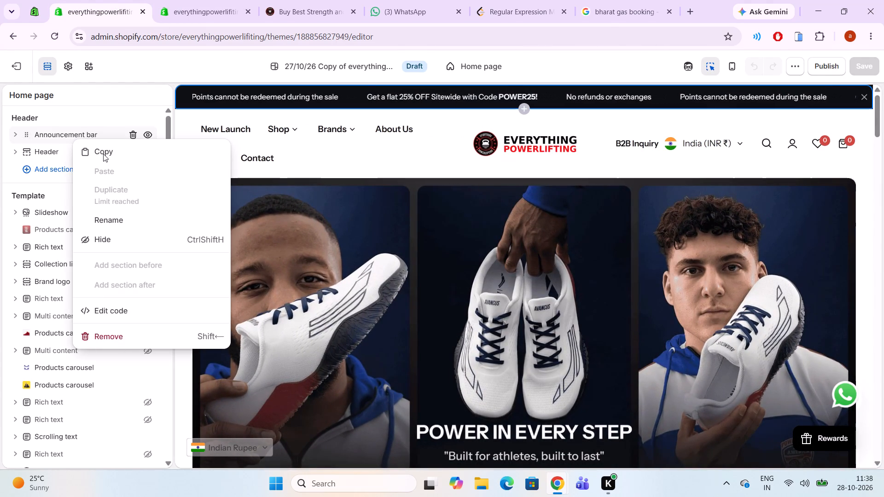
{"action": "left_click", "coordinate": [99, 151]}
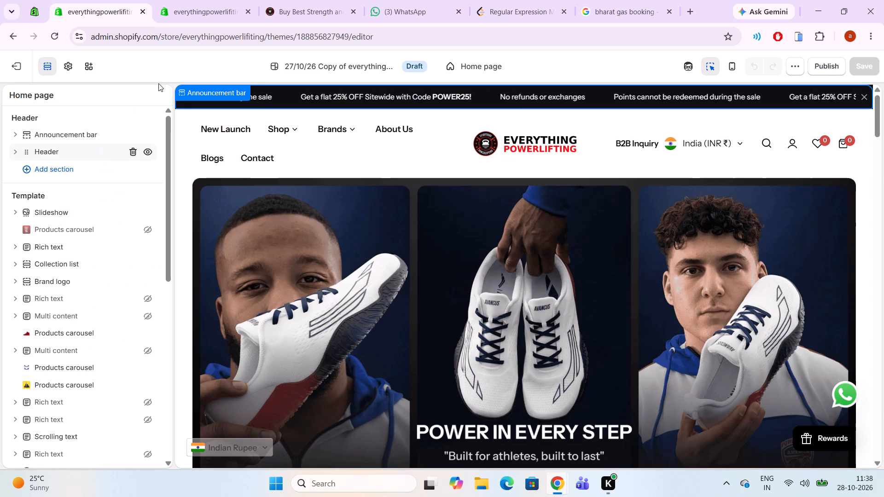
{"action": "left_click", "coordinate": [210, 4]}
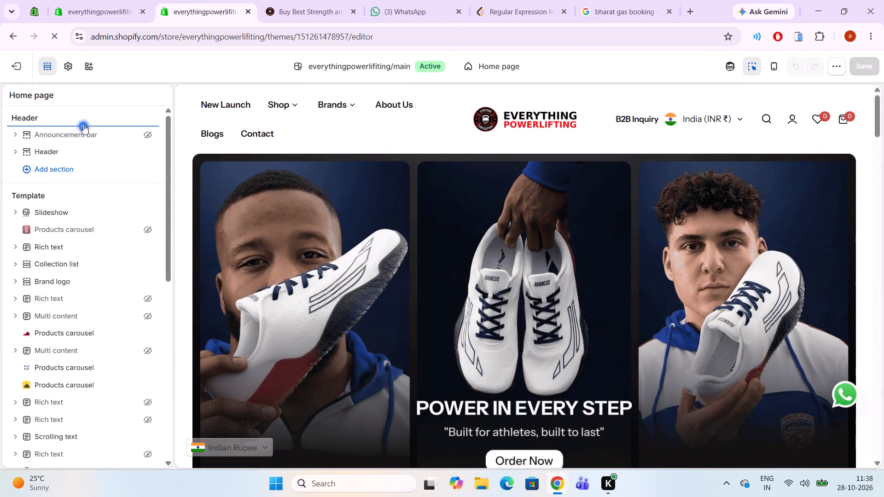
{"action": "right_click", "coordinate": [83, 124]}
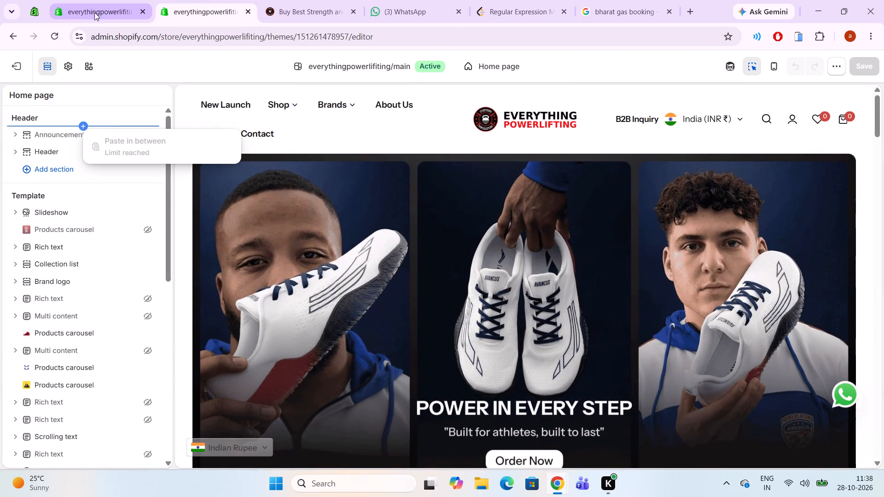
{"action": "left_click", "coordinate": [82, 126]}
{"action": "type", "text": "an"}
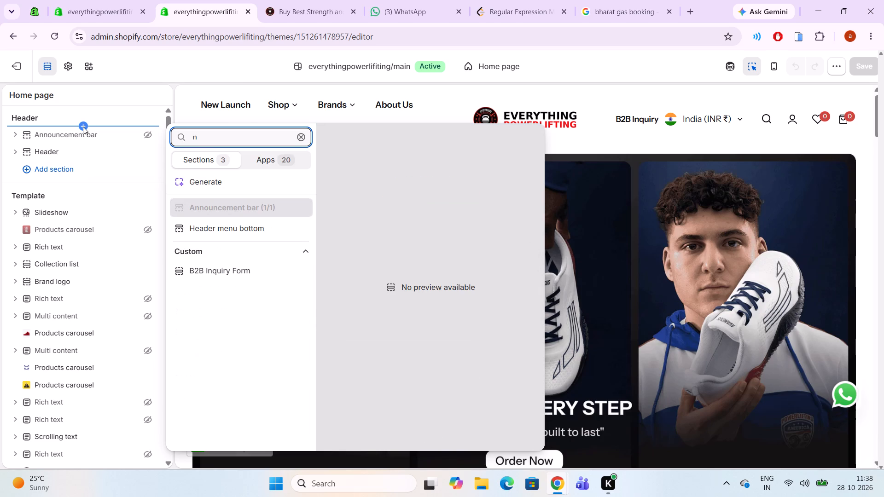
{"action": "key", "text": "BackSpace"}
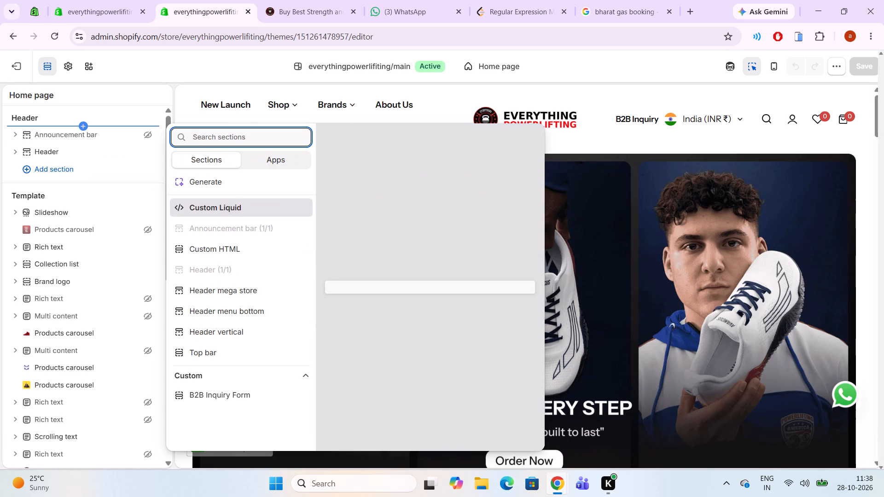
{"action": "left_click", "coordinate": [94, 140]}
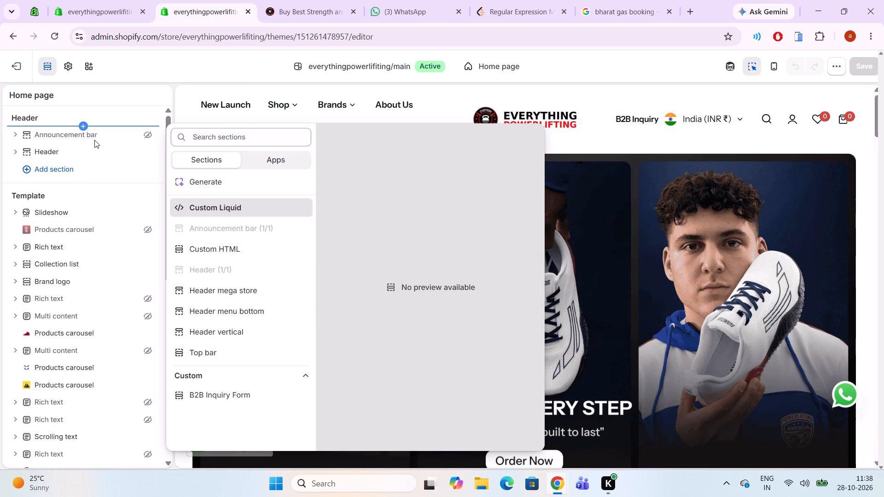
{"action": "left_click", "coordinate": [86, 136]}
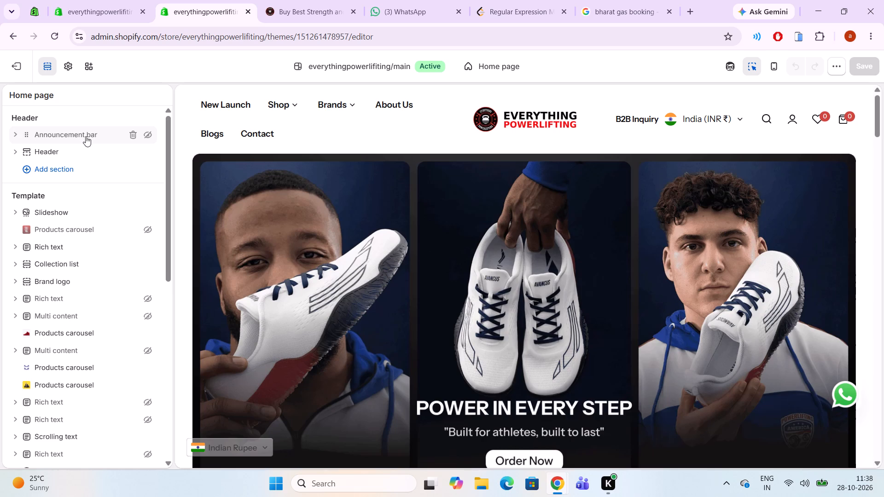
Replace the live theme's first announcement text with the draft theme's "Get a flat 25% OFF Sitewide with Code POWER25!".
{"action": "left_click", "coordinate": [86, 136]}
{"action": "left_click", "coordinate": [93, 6]}
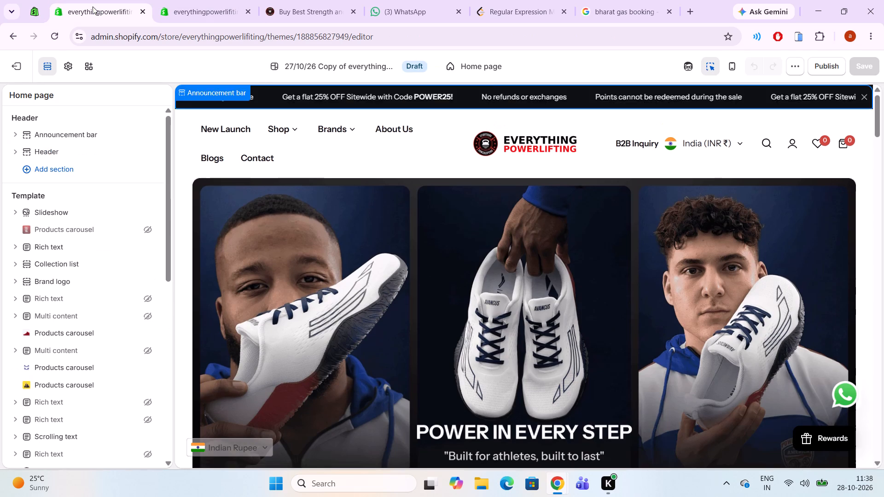
{"action": "left_click", "coordinate": [50, 132]}
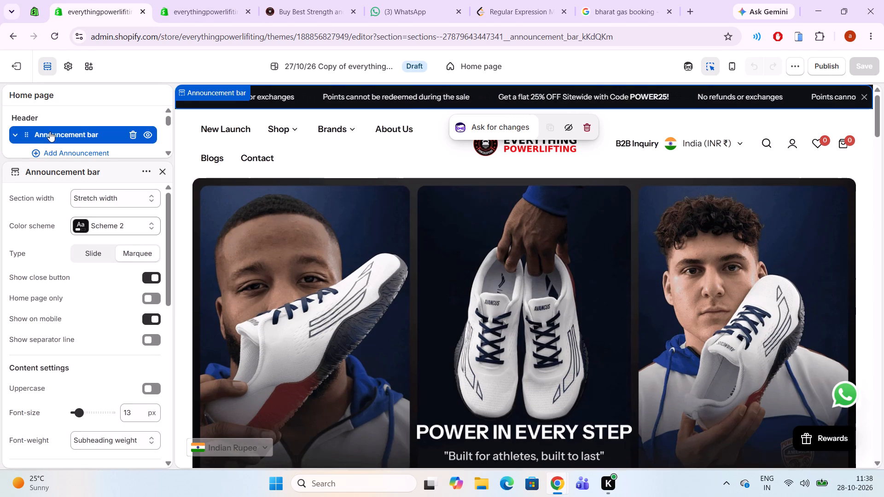
{"action": "left_click", "coordinate": [160, 168]}
{"action": "left_click", "coordinate": [66, 174]}
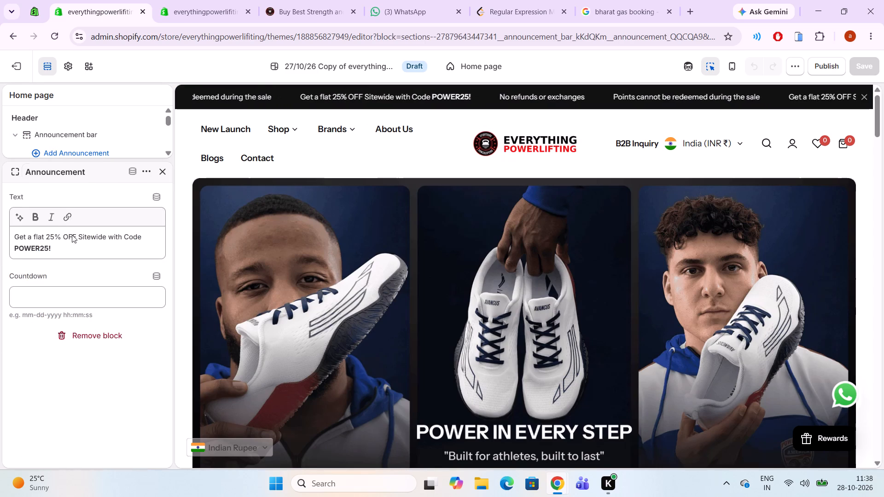
{"action": "left_click", "coordinate": [63, 251]}
{"action": "key", "text": "ctrl+a"}
{"action": "key", "text": "ctrl+c"}
{"action": "key", "text": "ctrl+c"}
{"action": "key", "text": "ctrl+c"}
{"action": "key", "text": "ctrl+c"}
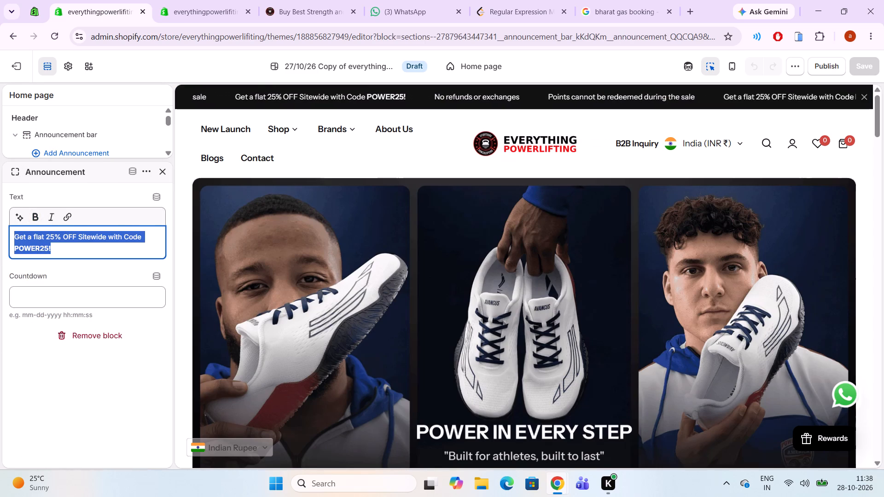
{"action": "left_click", "coordinate": [207, 3]}
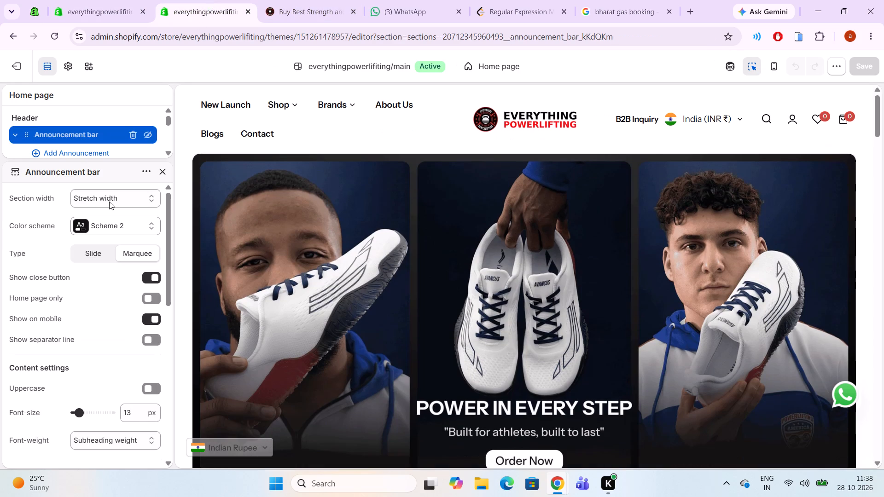
{"action": "left_click", "coordinate": [160, 168]}
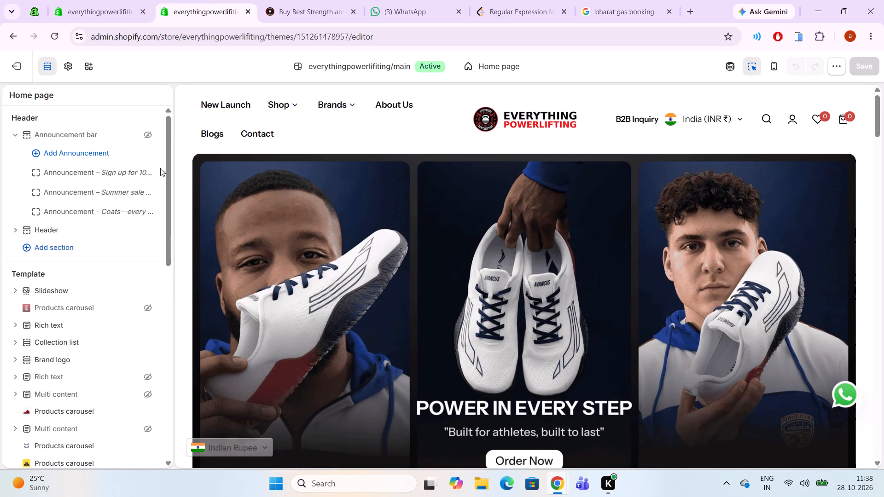
{"action": "left_click", "coordinate": [76, 170]}
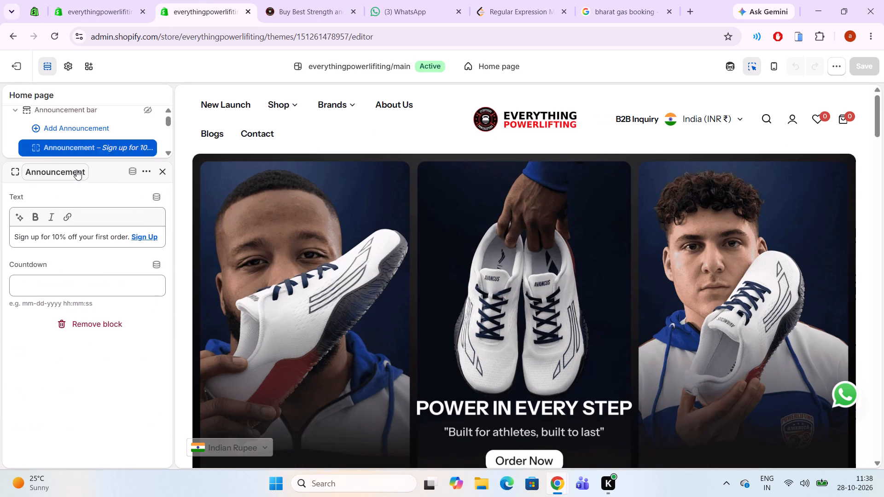
{"action": "left_click", "coordinate": [57, 236]}
{"action": "key", "text": "ctrl+a"}
{"action": "key", "text": "ctrl+v"}
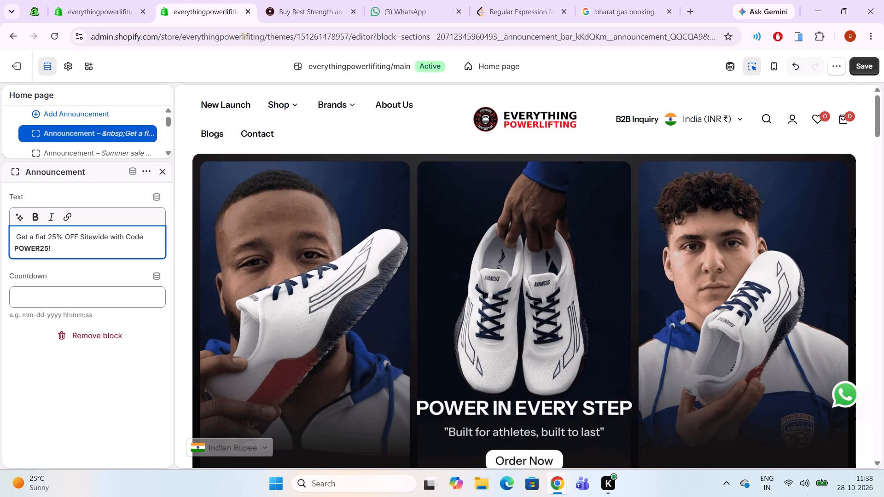
{"action": "left_click", "coordinate": [164, 170]}
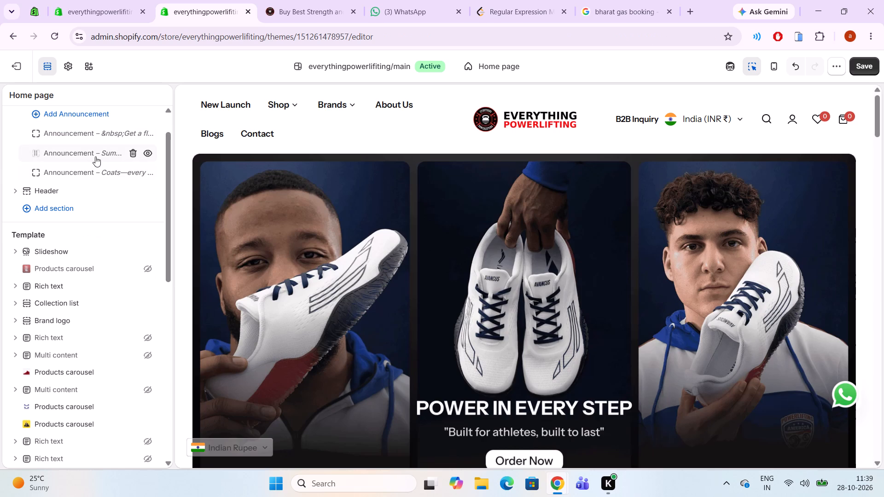
Replace the live theme's second announcement text with the draft theme's "No refunds or exchanges".
{"action": "left_click", "coordinate": [94, 156]}
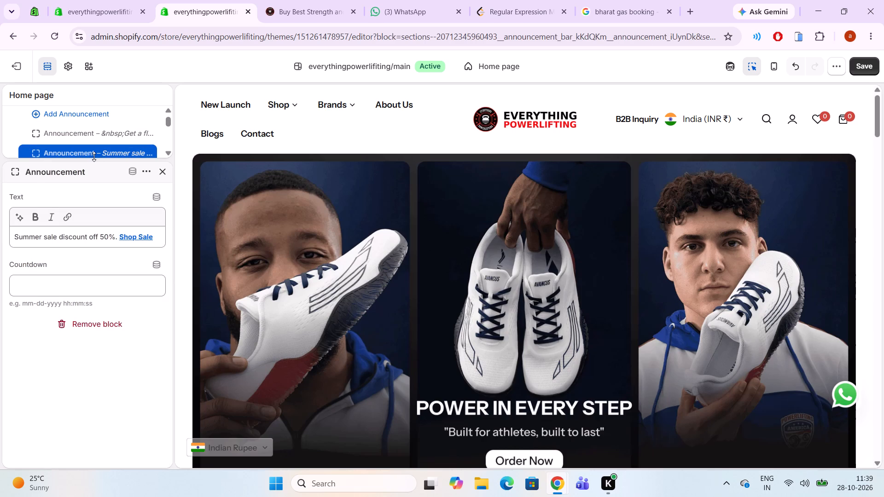
{"action": "key", "text": "alt+Tab"}
{"action": "key", "text": "alt+Tab"}
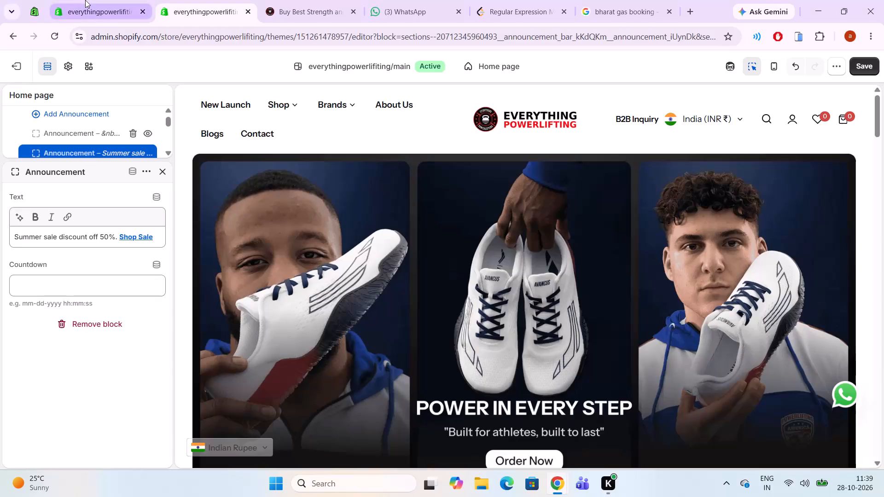
{"action": "left_click", "coordinate": [85, 0]}
{"action": "left_click", "coordinate": [166, 171]}
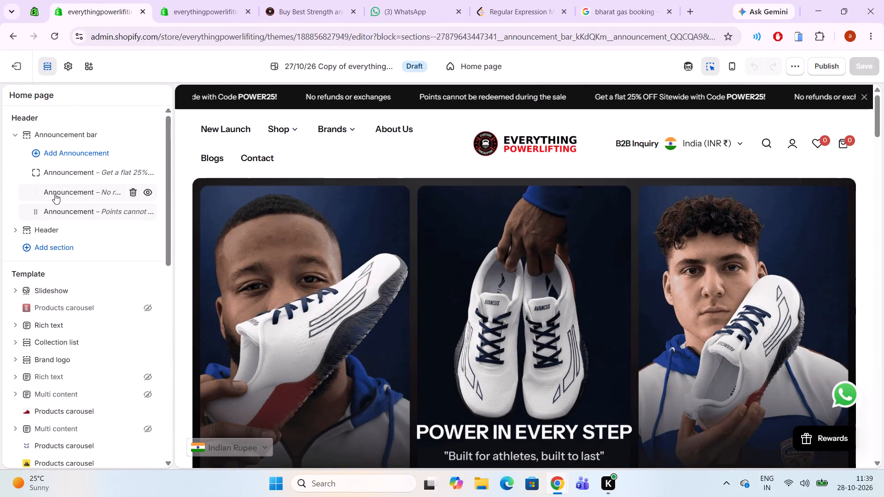
{"action": "left_click", "coordinate": [55, 194]}
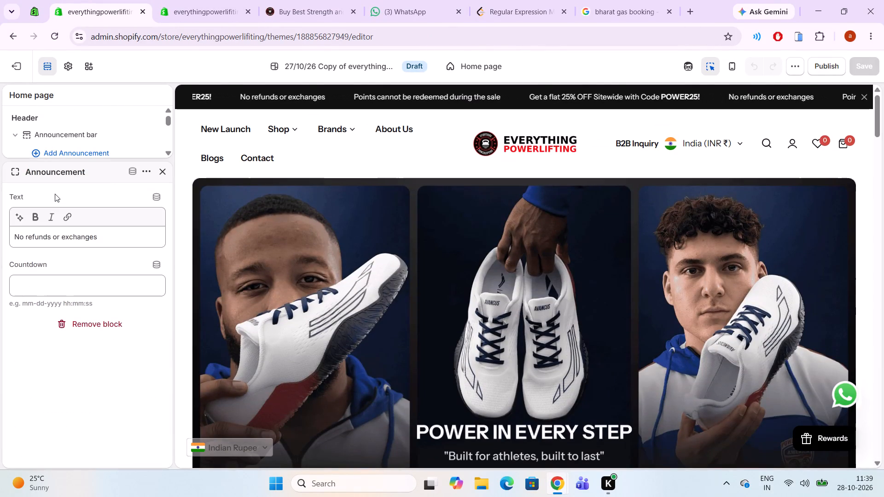
{"action": "left_click", "coordinate": [60, 233]}
{"action": "key", "text": "ctrl+a"}
{"action": "key", "text": "ctrl+c"}
{"action": "key", "text": "ctrl+c"}
{"action": "key", "text": "ctrl+c"}
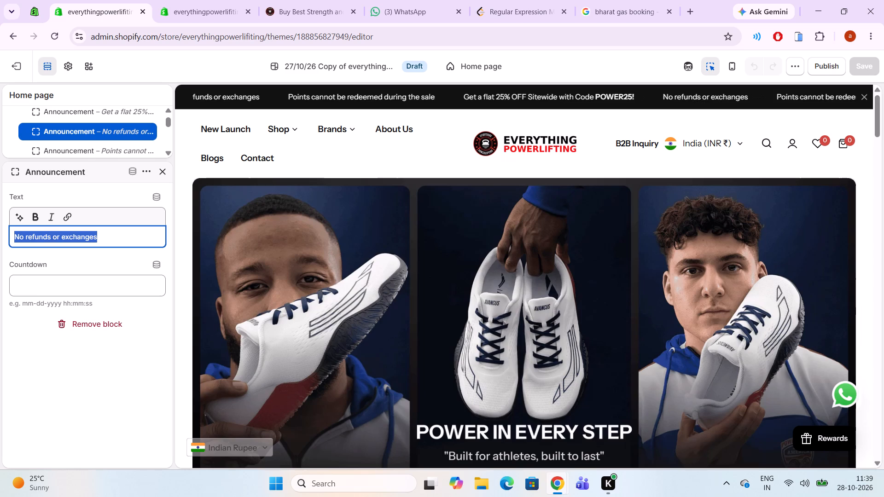
{"action": "left_click", "coordinate": [215, 5]}
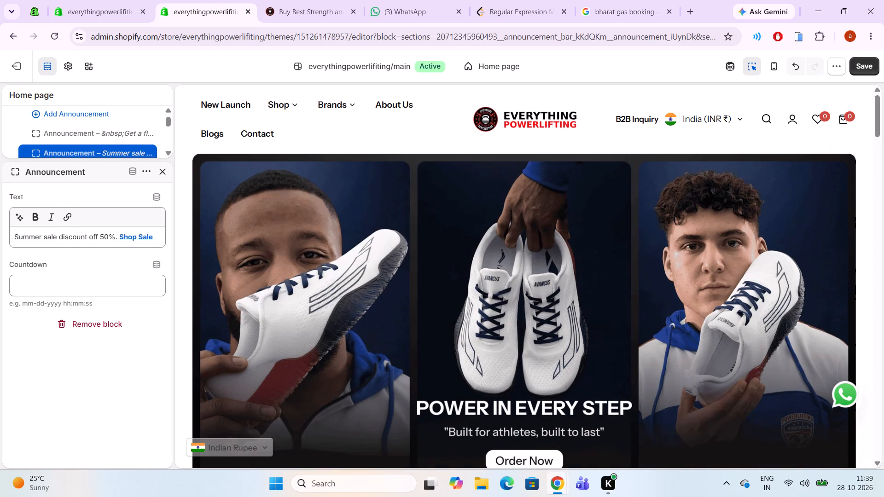
{"action": "left_click", "coordinate": [83, 236]}
{"action": "key", "text": "ctrl+v"}
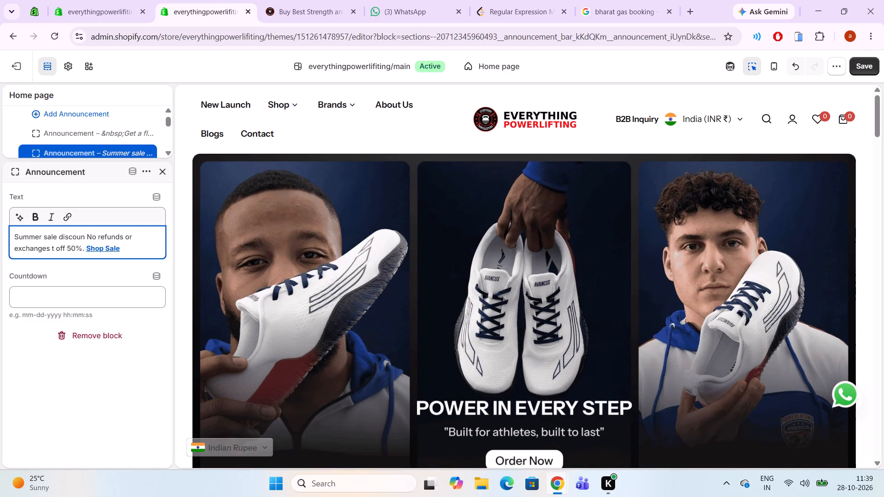
{"action": "key", "text": "ctrl+a"}
{"action": "key", "text": "ctrl+v"}
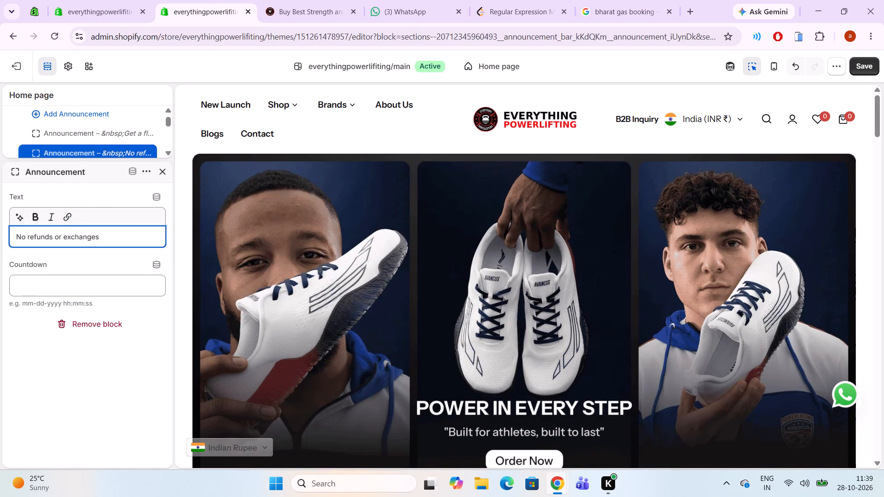
{"action": "left_click", "coordinate": [159, 172]}
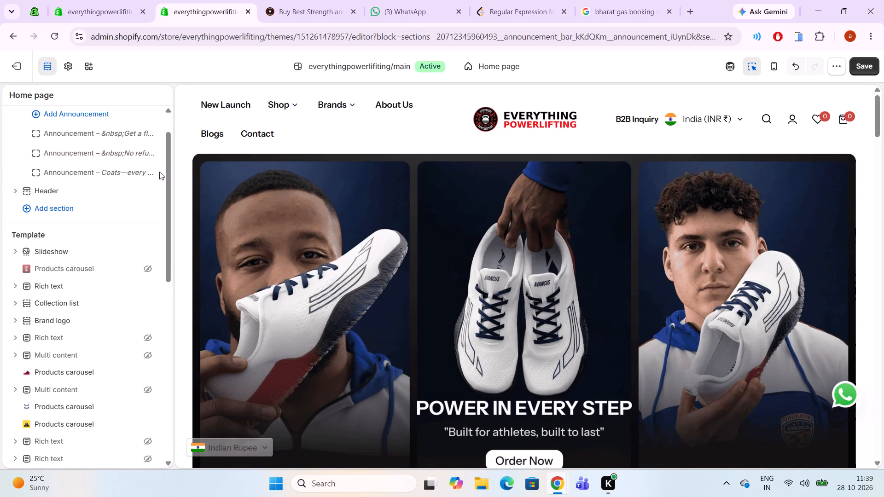
Remove the leading space from the live theme's "No refunds or exchanges" announcement.
{"action": "left_click", "coordinate": [77, 155]}
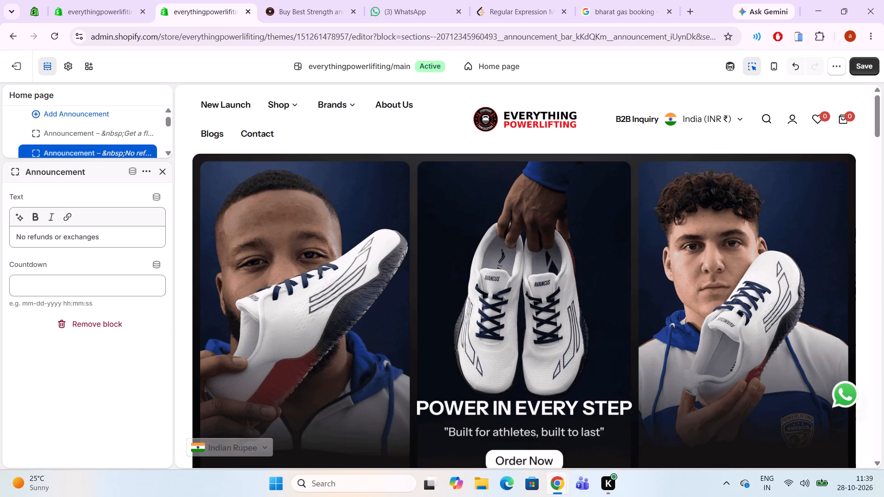
{"action": "left_click", "coordinate": [17, 236]}
{"action": "key", "text": "BackSpace"}
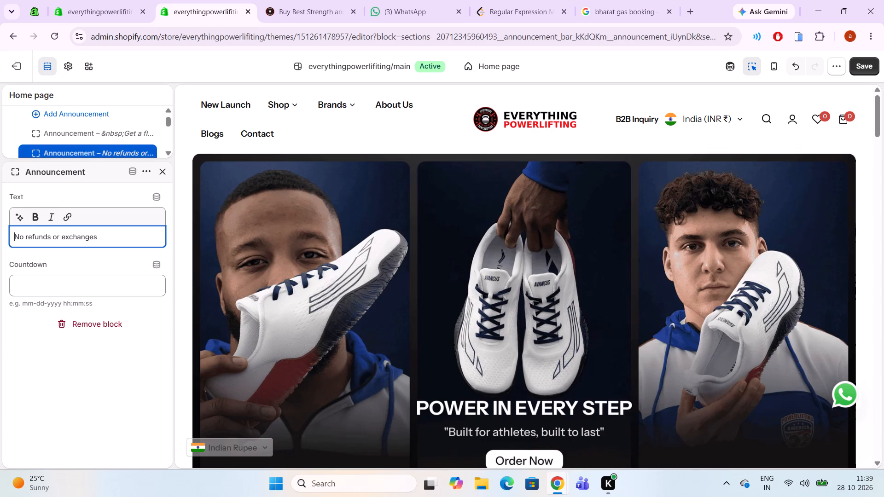
Remove the leading space from the live theme's "Get a flat 25% OFF Sitewide with Code POWER25!" announcement.
{"action": "key", "text": "BackSpace"}
{"action": "left_click", "coordinate": [157, 168]}
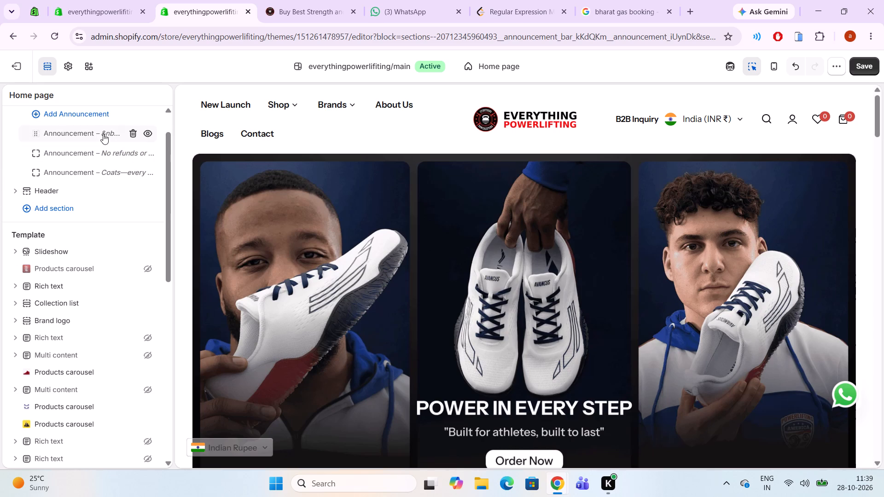
{"action": "left_click", "coordinate": [102, 133]}
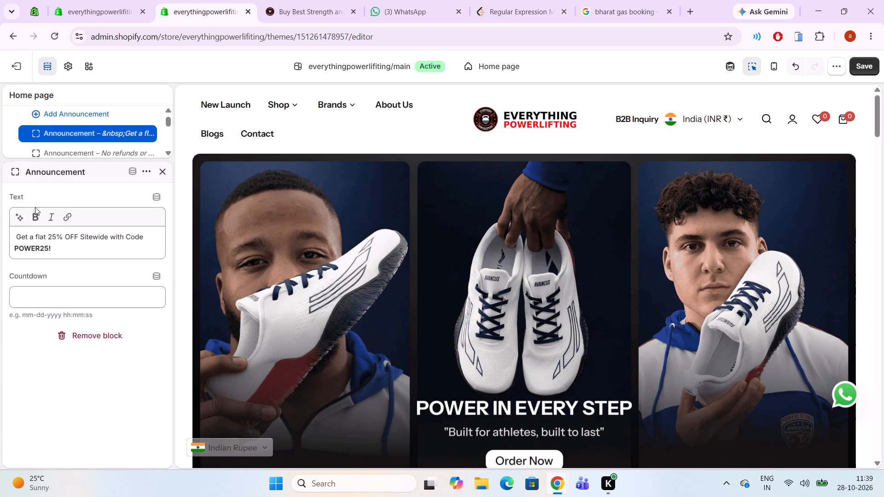
{"action": "left_click", "coordinate": [82, 134]}
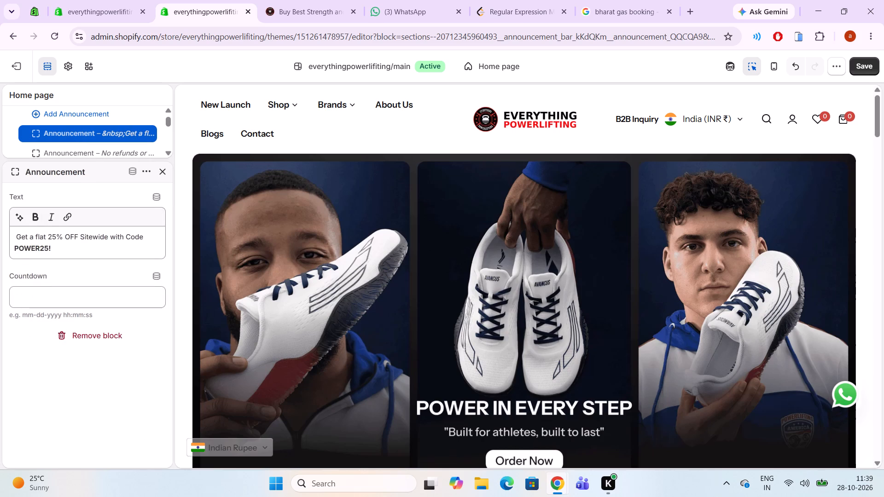
{"action": "left_click", "coordinate": [17, 235]}
{"action": "key", "text": "BackSpace"}
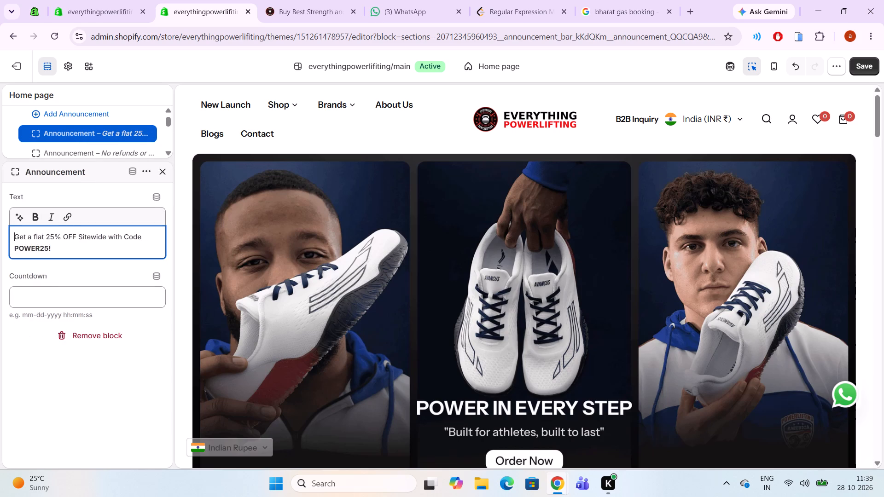
{"action": "key", "text": "BackSpace"}
{"action": "left_click", "coordinate": [162, 173]}
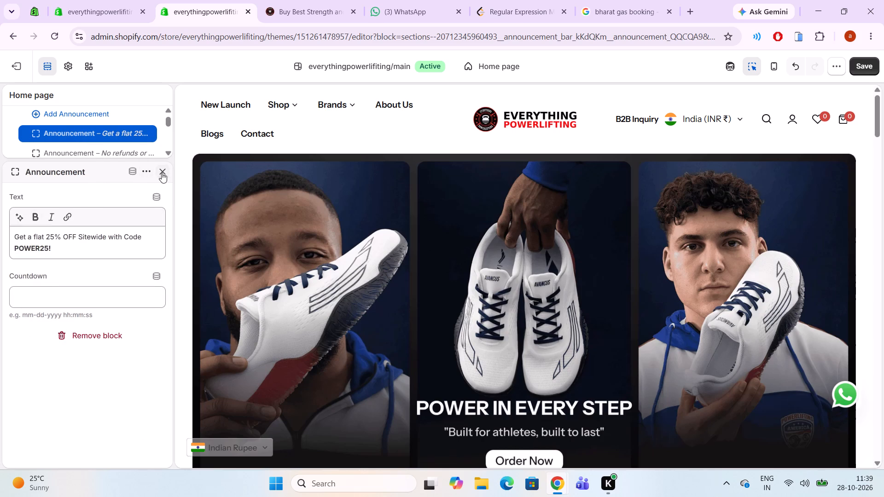
Replace the live theme's third announcement text with the draft theme's "Points cannot be redeemed during the sale".
{"action": "left_click", "coordinate": [119, 10]}
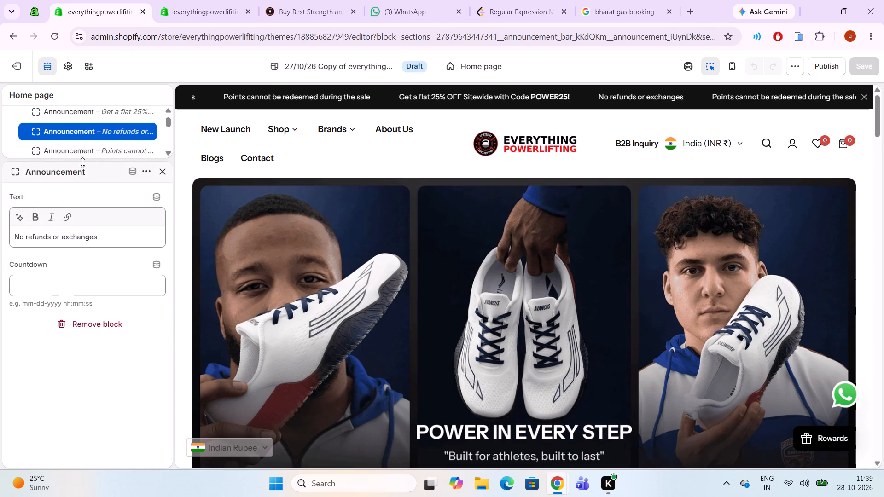
{"action": "left_click", "coordinate": [160, 174]}
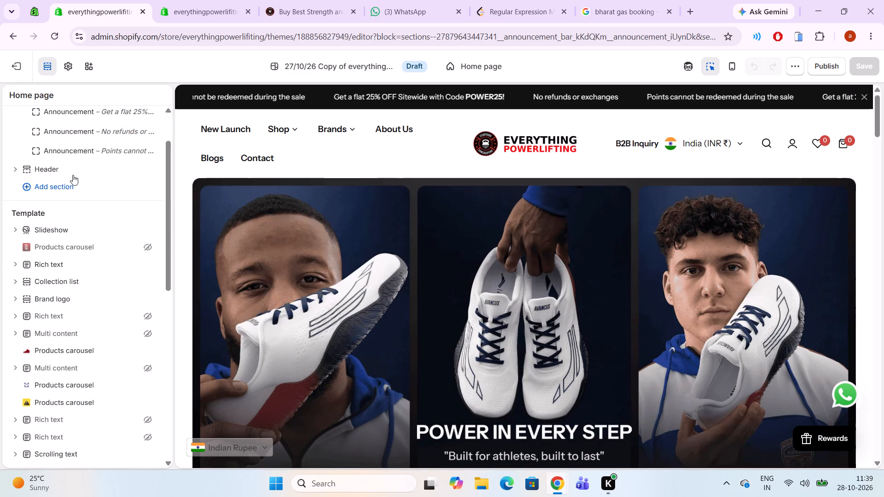
{"action": "scroll", "coordinate": [73, 175], "scroll_direction": "up", "scroll_amount": 1}
{"action": "double_click", "coordinate": [63, 175]}
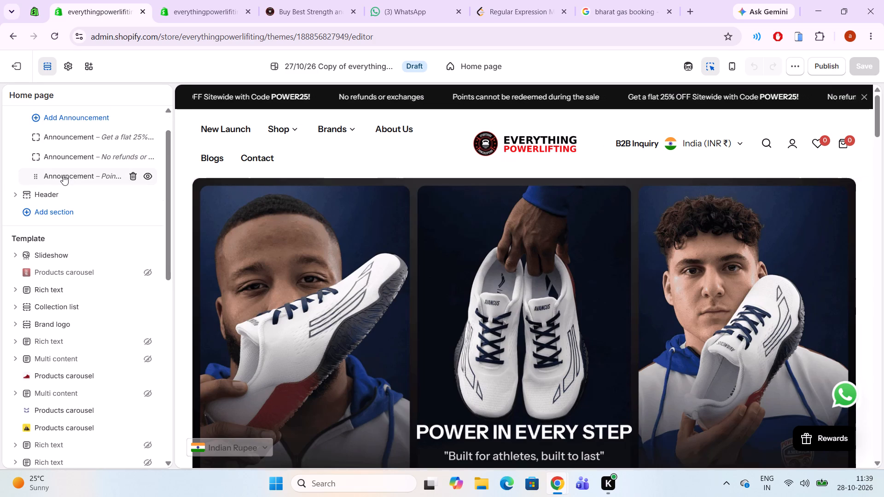
{"action": "left_click", "coordinate": [67, 175]}
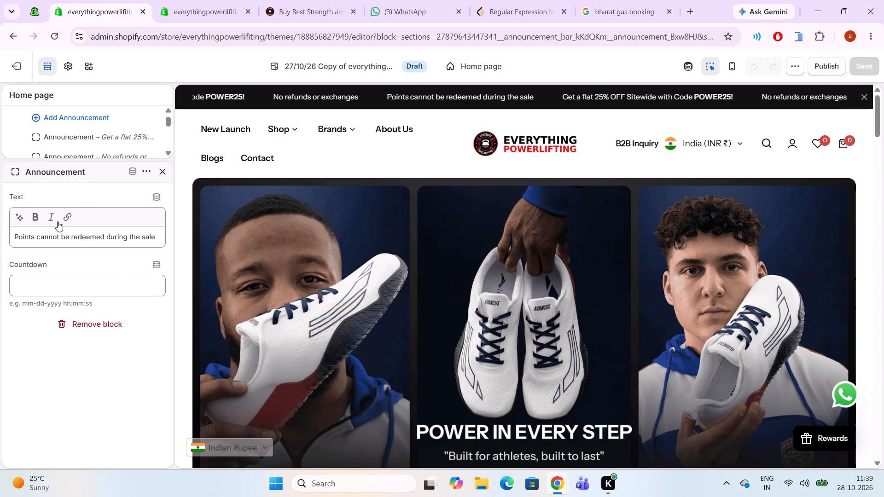
{"action": "left_click", "coordinate": [55, 242]}
{"action": "key", "text": "ctrl+a"}
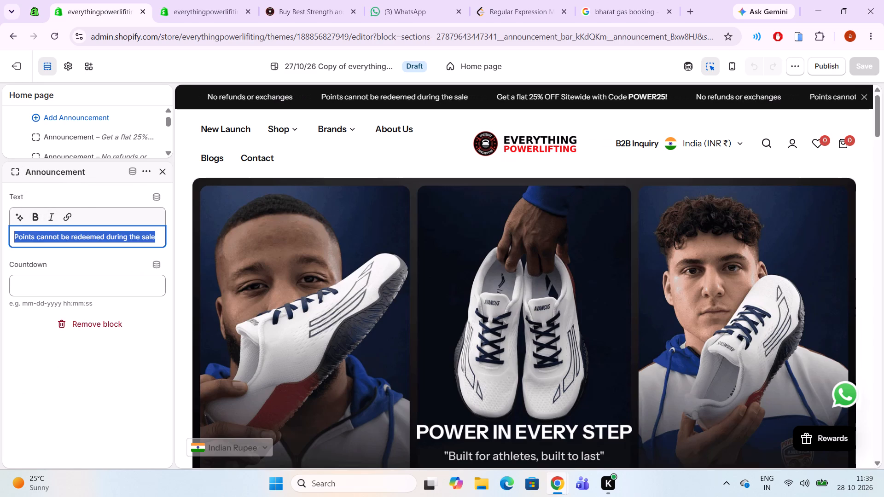
{"action": "key", "text": "ctrl+c"}
{"action": "key", "text": "ctrl+c"}
{"action": "key", "text": "ctrl+c"}
{"action": "left_click", "coordinate": [188, 0]}
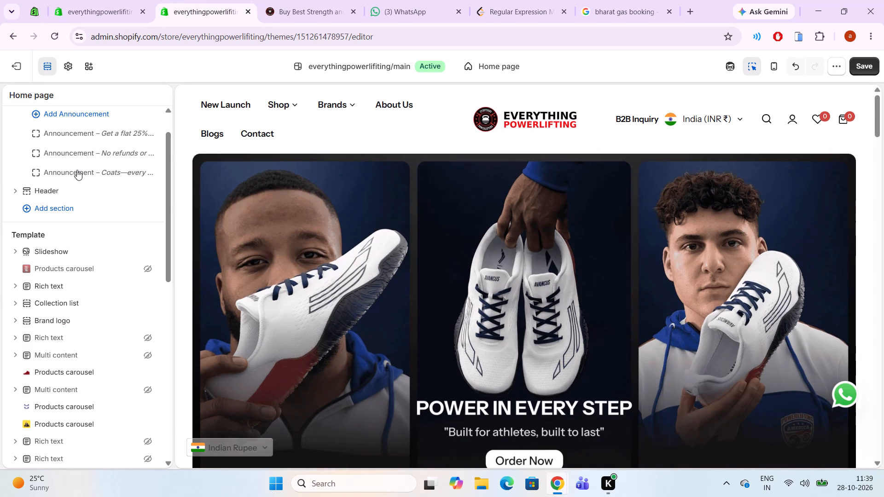
{"action": "left_click", "coordinate": [74, 169]}
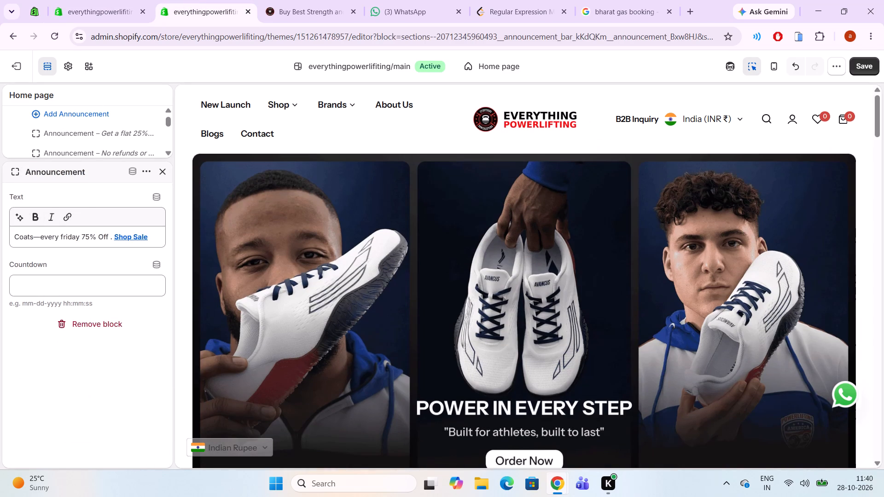
{"action": "left_click", "coordinate": [30, 237]}
{"action": "key", "text": "ctrl+a"}
{"action": "key", "text": "ctrl+v"}
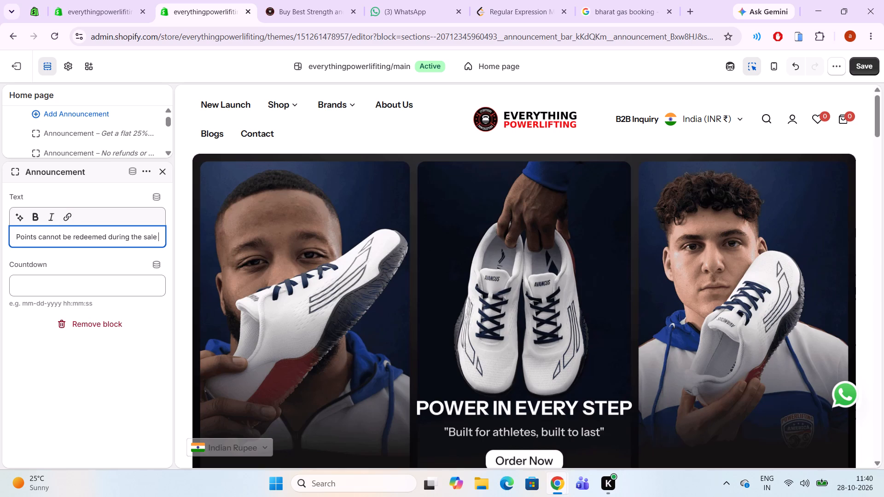
Remove the leading space from the live theme's "Points cannot be redeemed during the sale" announcement and save the theme.
{"action": "left_click", "coordinate": [16, 237]}
{"action": "key", "text": "BackSpace"}
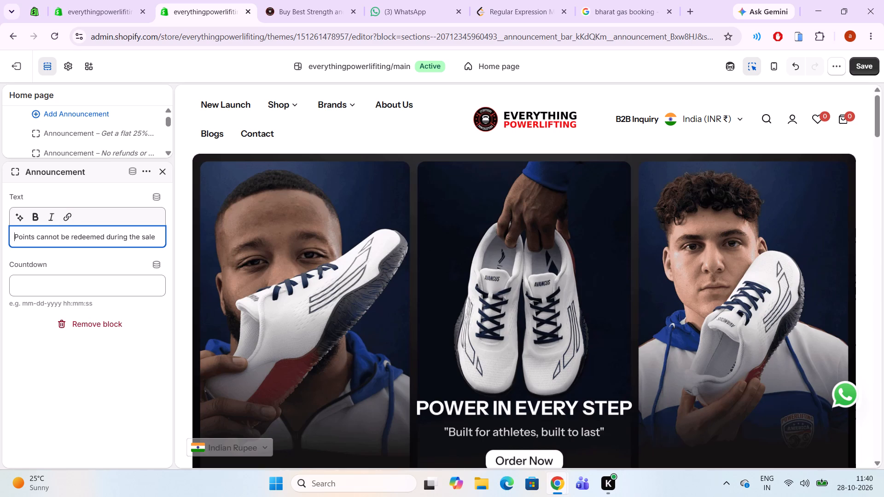
{"action": "key", "text": "BackSpace"}
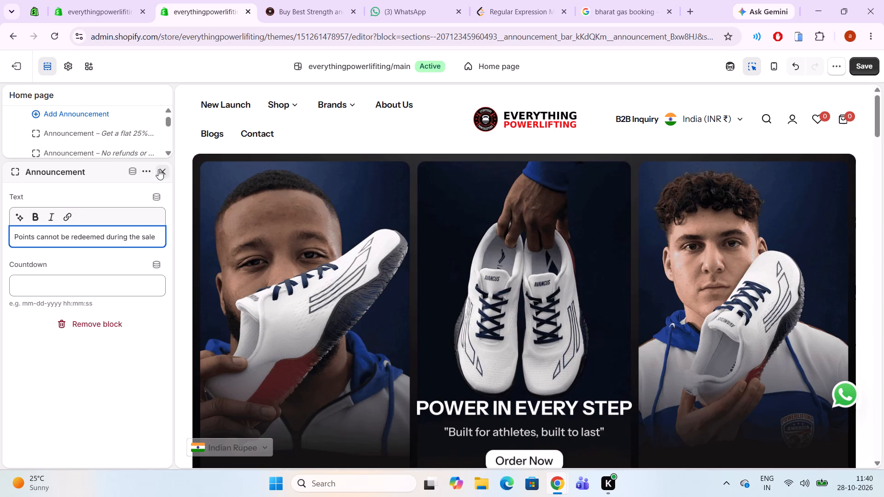
{"action": "left_click", "coordinate": [158, 169]}
{"action": "key", "text": "ctrl+s"}
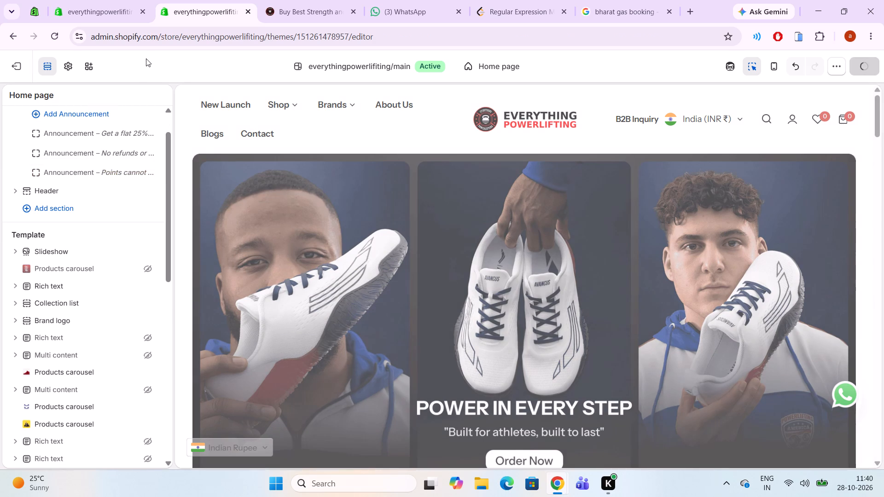
Unhide the live theme's Announcement bar section, look over its settings and save the theme.
{"action": "scroll", "coordinate": [100, 116], "scroll_direction": "up", "scroll_amount": 1}
{"action": "left_click", "coordinate": [143, 134]}
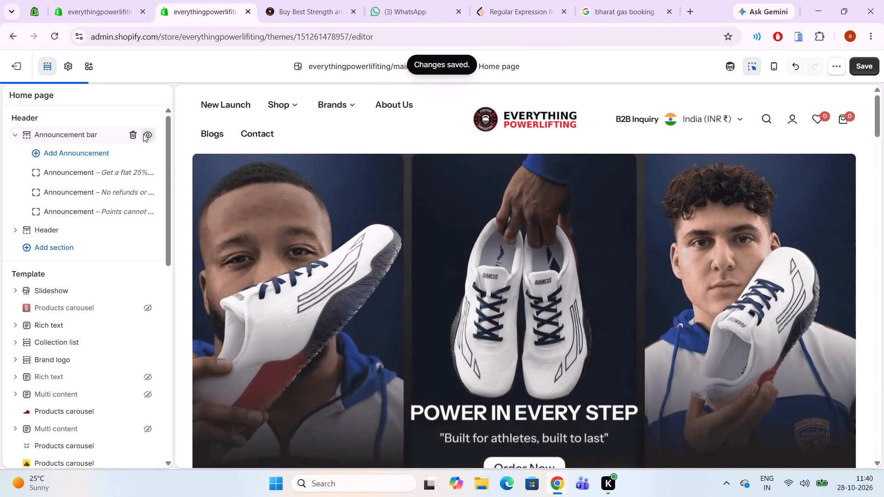
{"action": "left_click", "coordinate": [102, 132]}
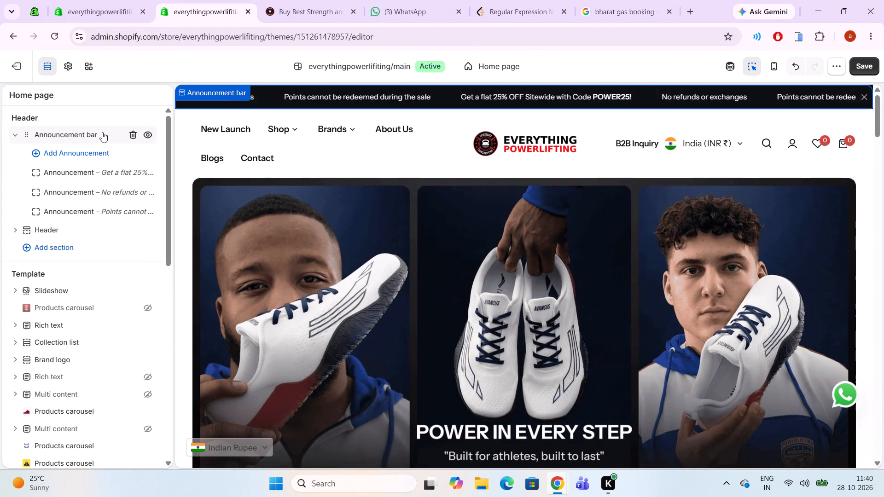
{"action": "scroll", "coordinate": [69, 285], "scroll_direction": "down", "scroll_amount": 1}
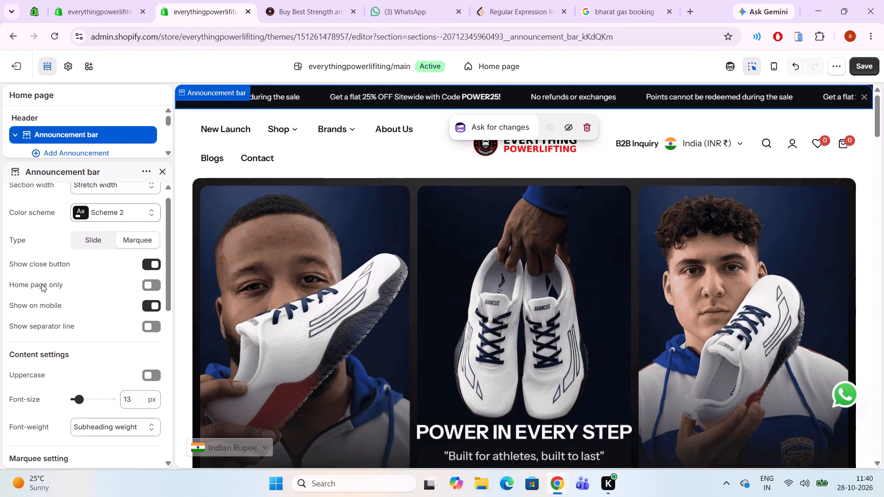
{"action": "scroll", "coordinate": [68, 328], "scroll_direction": "down", "scroll_amount": 2}
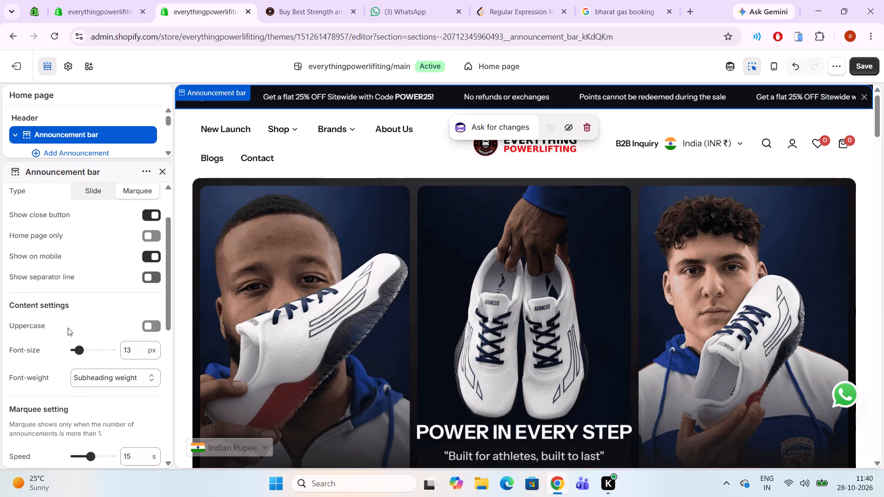
{"action": "scroll", "coordinate": [68, 328], "scroll_direction": "down", "scroll_amount": 1}
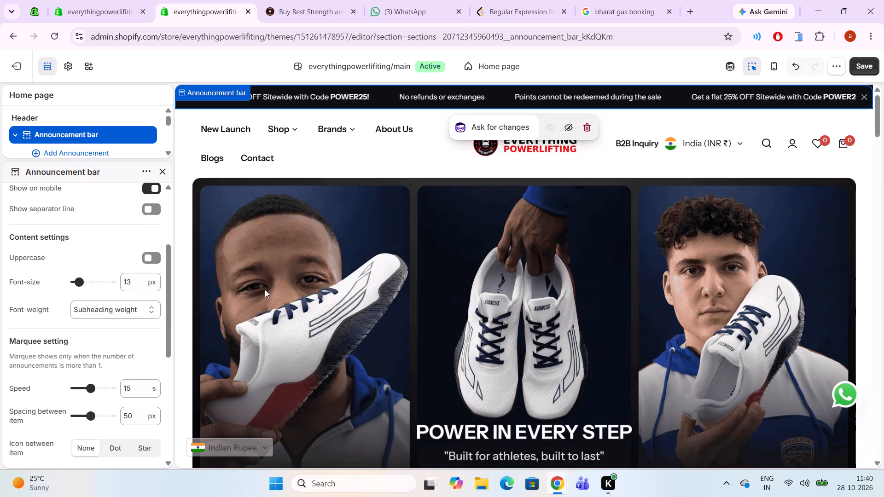
{"action": "left_click", "coordinate": [862, 61]}
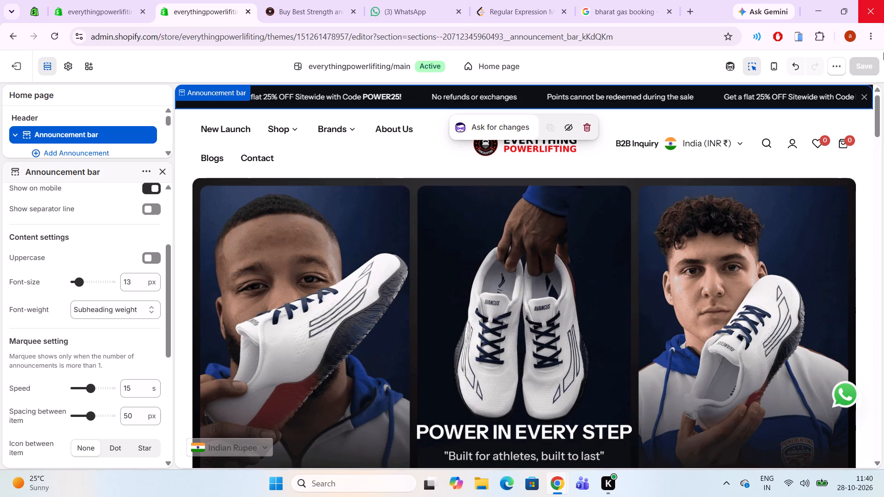
View the live theme's storefront in a new tab and close the older storefront tab.
{"action": "left_click", "coordinate": [838, 66]}
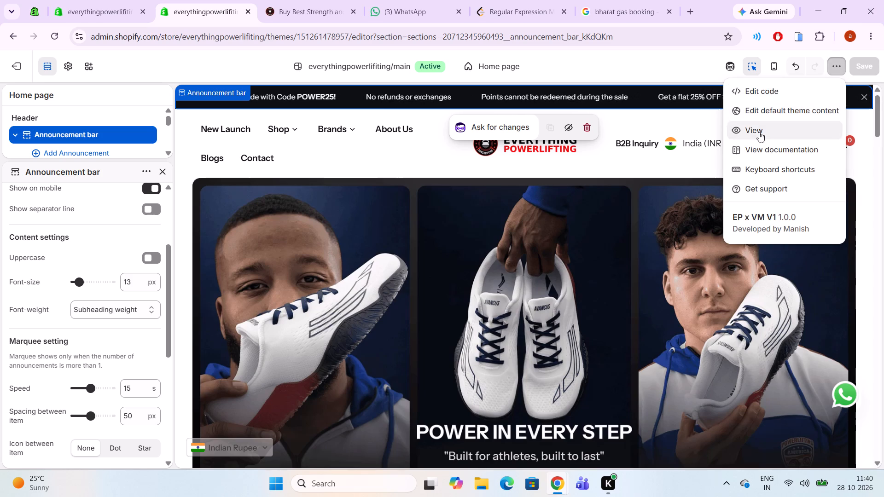
{"action": "left_click", "coordinate": [759, 132]}
{"action": "left_click", "coordinate": [401, 7]}
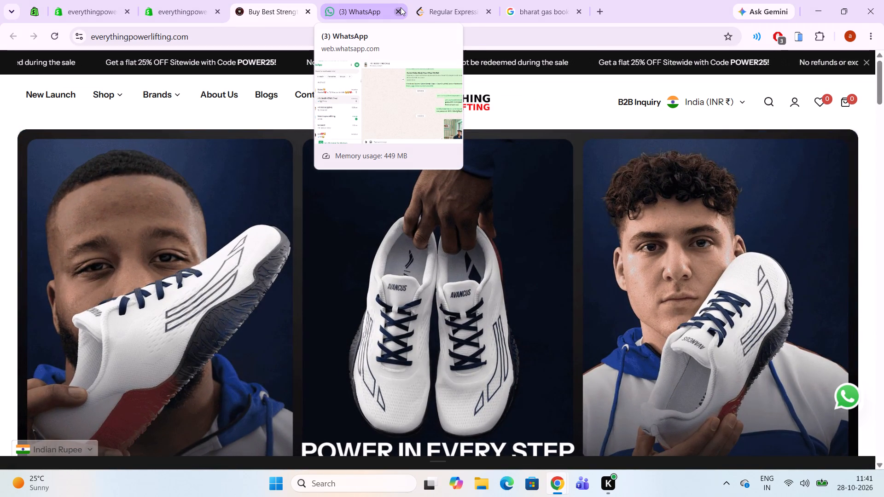
Examine the live storefront's home page from the announcement bar down to the blog section and back up.
{"action": "scroll", "coordinate": [244, 259], "scroll_direction": "down", "scroll_amount": 4}
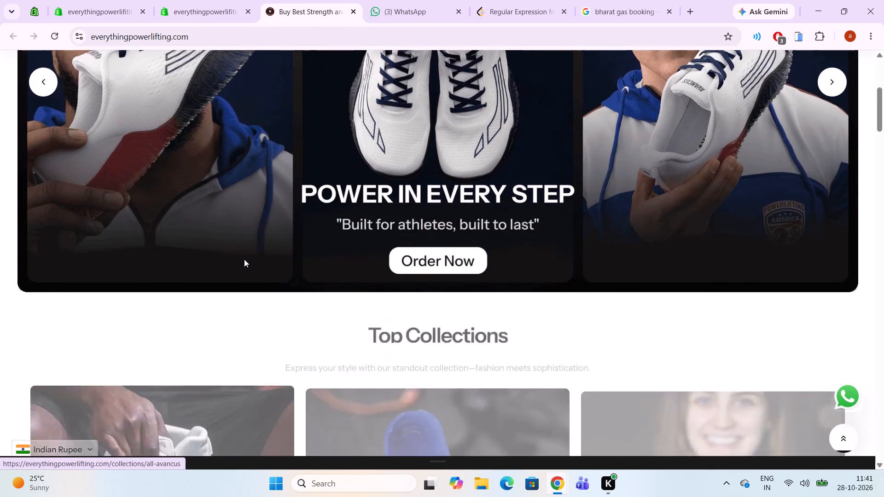
{"action": "scroll", "coordinate": [244, 259], "scroll_direction": "up", "scroll_amount": 2}
{"action": "scroll", "coordinate": [705, 399], "scroll_direction": "down", "scroll_amount": 1}
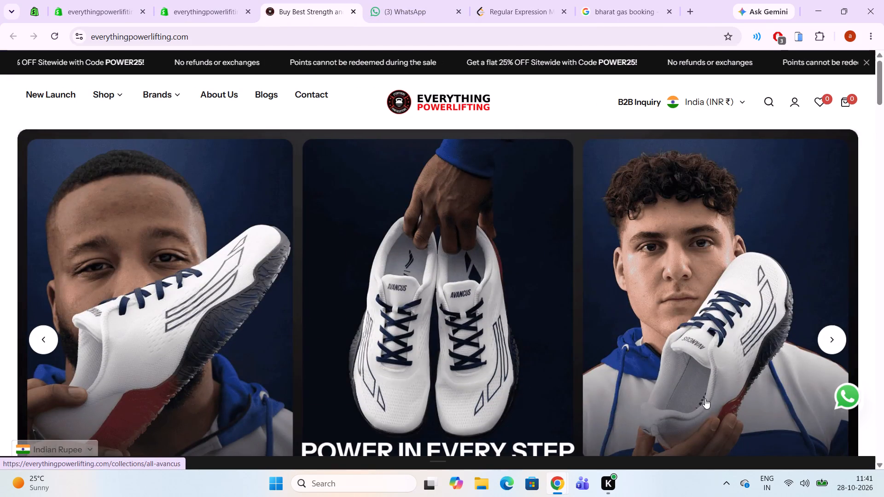
{"action": "scroll", "coordinate": [705, 399], "scroll_direction": "down", "scroll_amount": 14}
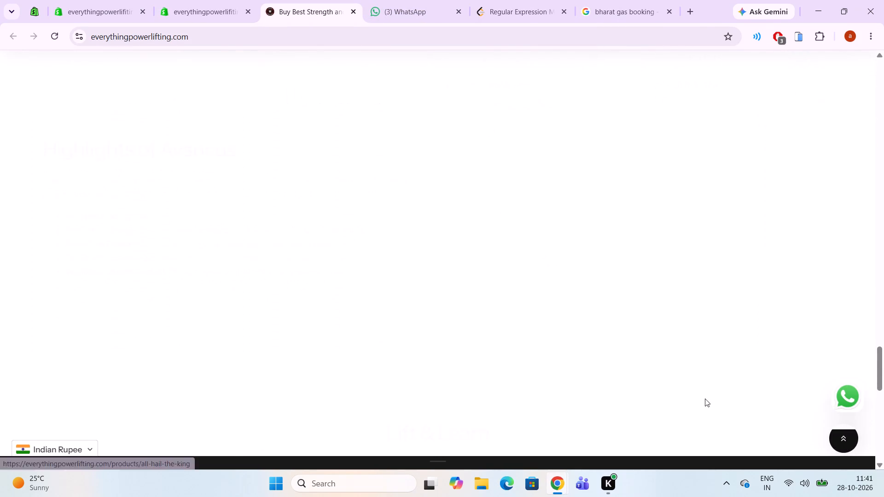
{"action": "scroll", "coordinate": [705, 399], "scroll_direction": "down", "scroll_amount": 6}
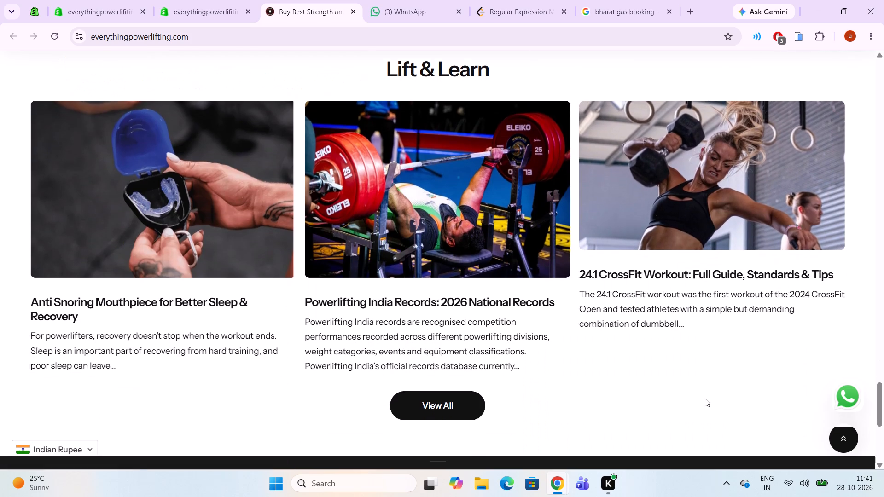
{"action": "scroll", "coordinate": [705, 399], "scroll_direction": "down", "scroll_amount": 6}
{"action": "scroll", "coordinate": [705, 399], "scroll_direction": "up", "scroll_amount": 3}
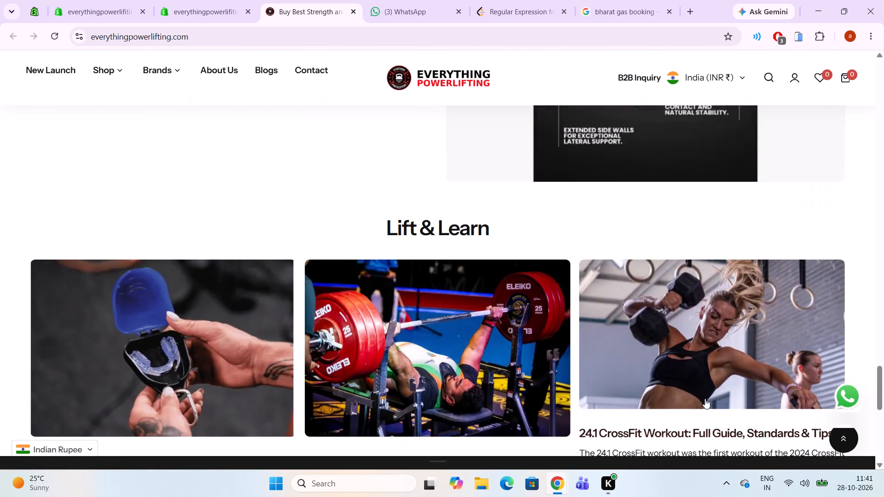
{"action": "scroll", "coordinate": [705, 399], "scroll_direction": "up", "scroll_amount": 5}
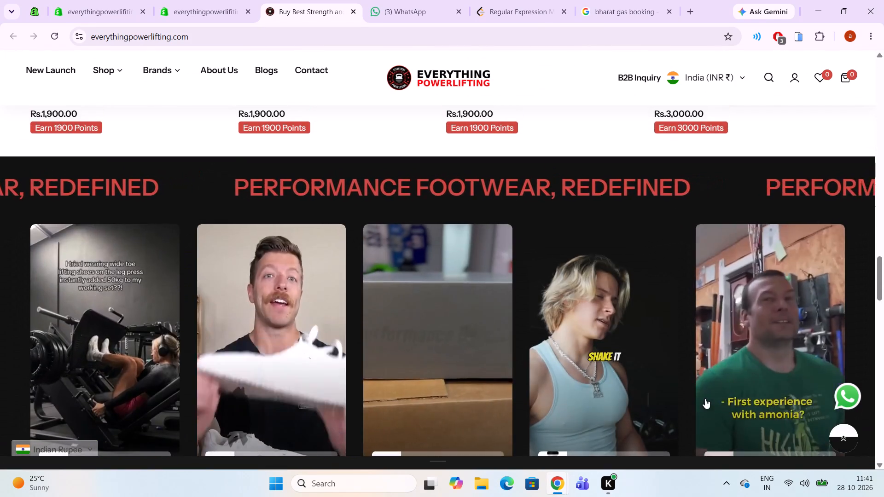
{"action": "scroll", "coordinate": [705, 399], "scroll_direction": "up", "scroll_amount": 6}
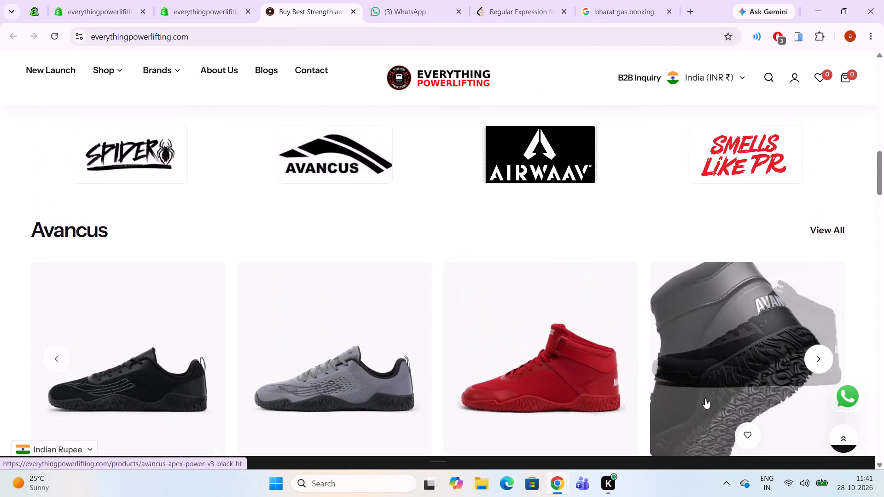
{"action": "scroll", "coordinate": [705, 399], "scroll_direction": "up", "scroll_amount": 2}
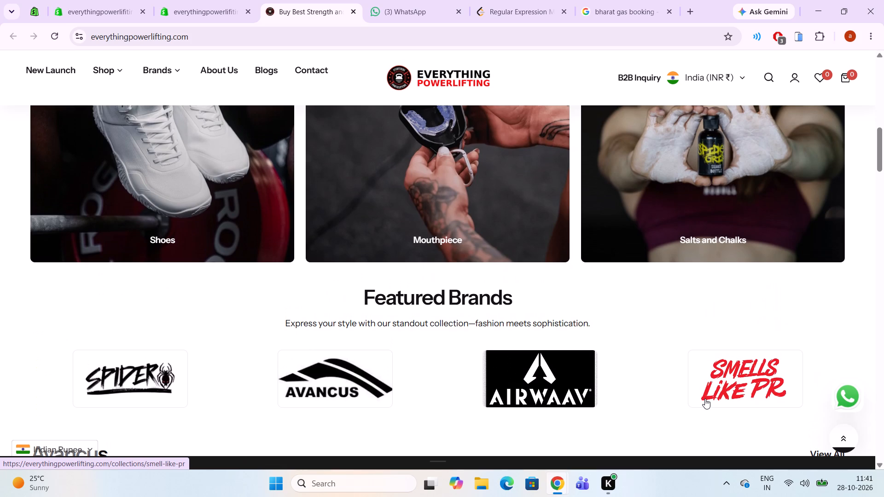
{"action": "scroll", "coordinate": [705, 399], "scroll_direction": "up", "scroll_amount": 3}
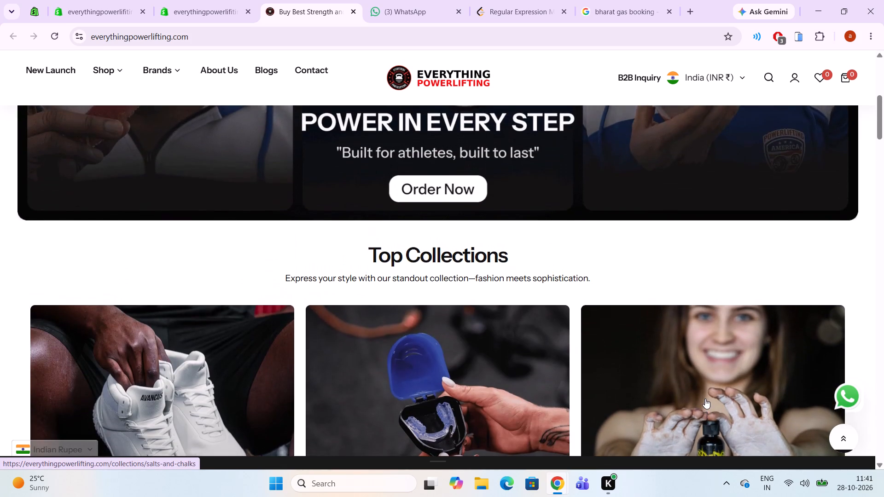
{"action": "scroll", "coordinate": [705, 399], "scroll_direction": "up", "scroll_amount": 2}
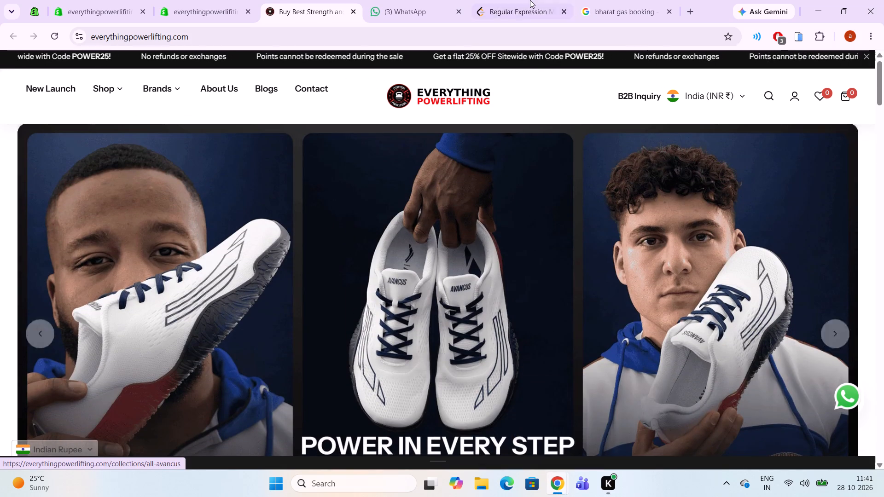
Launch Excel, open the recent workbook "Everything powerlifting" and maximize its window.
{"action": "left_click", "coordinate": [379, 482]}
{"action": "type", "text": "ex"}
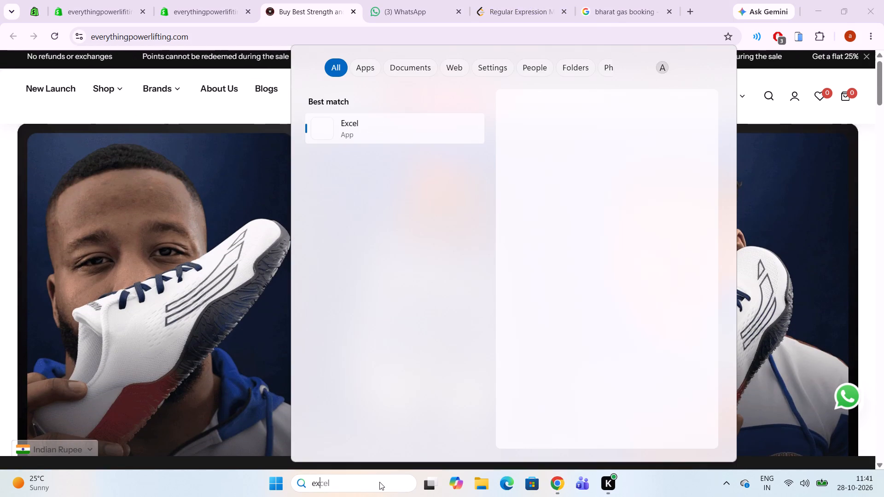
{"action": "left_click", "coordinate": [365, 124]}
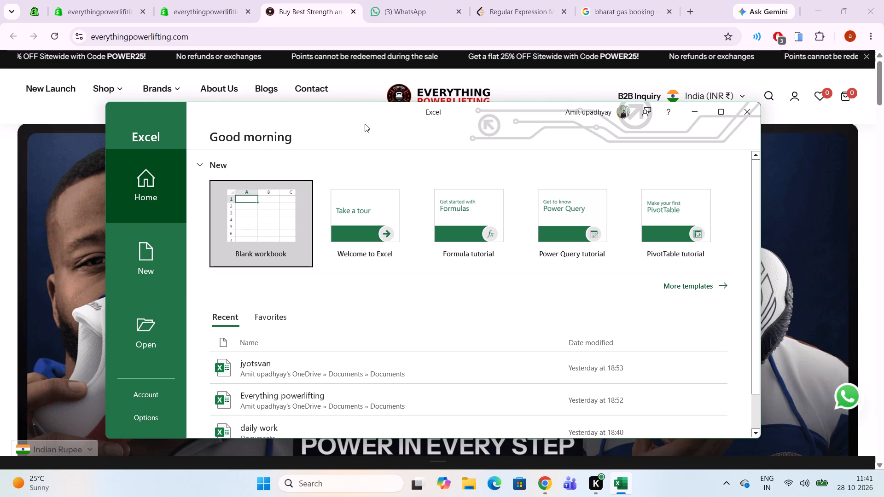
{"action": "scroll", "coordinate": [305, 340], "scroll_direction": "down", "scroll_amount": 1}
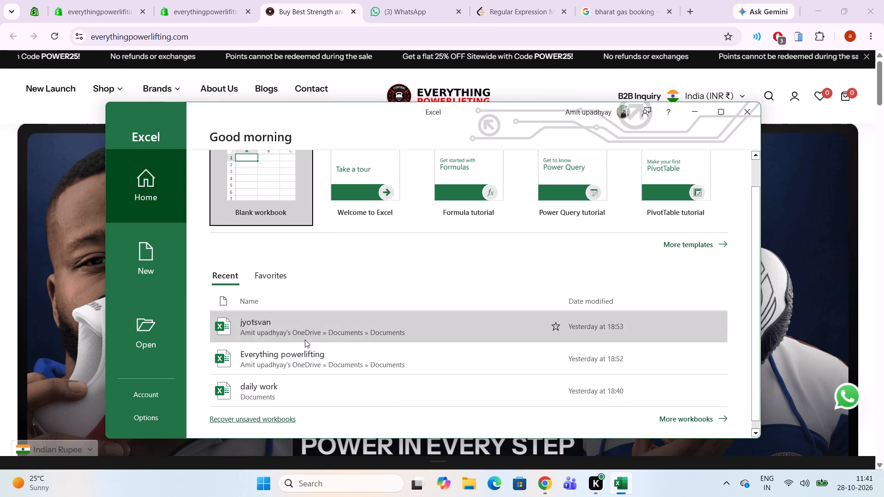
{"action": "scroll", "coordinate": [305, 340], "scroll_direction": "down", "scroll_amount": 1}
{"action": "left_click", "coordinate": [278, 366]}
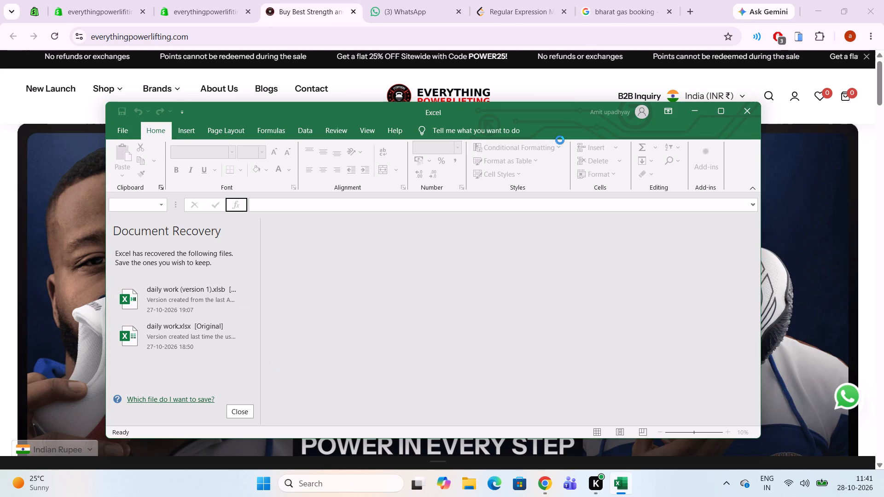
{"action": "left_click", "coordinate": [721, 109]}
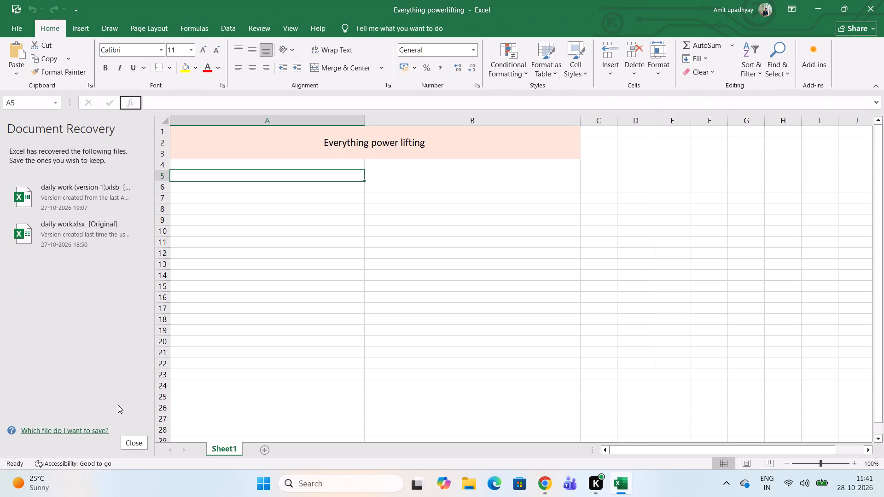
Close the Document Recovery pane, choosing to view the recovered files later.
{"action": "left_click", "coordinate": [132, 445]}
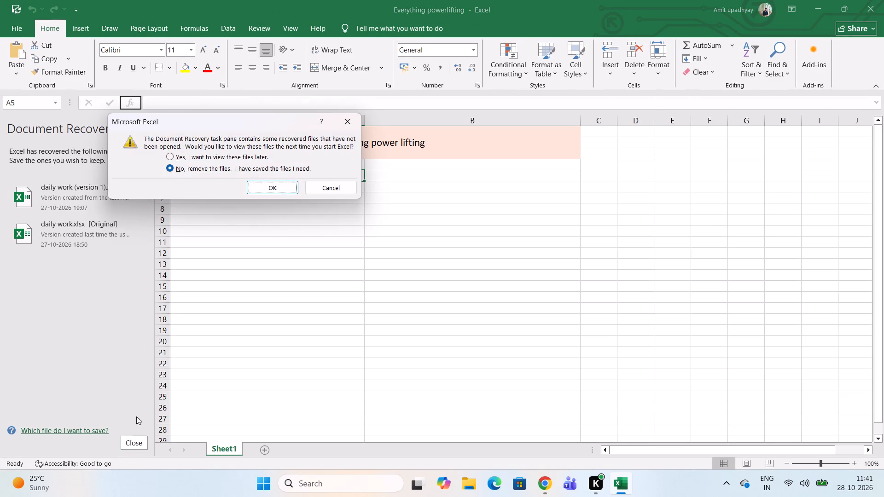
{"action": "left_click", "coordinate": [227, 157]}
{"action": "left_click", "coordinate": [268, 190]}
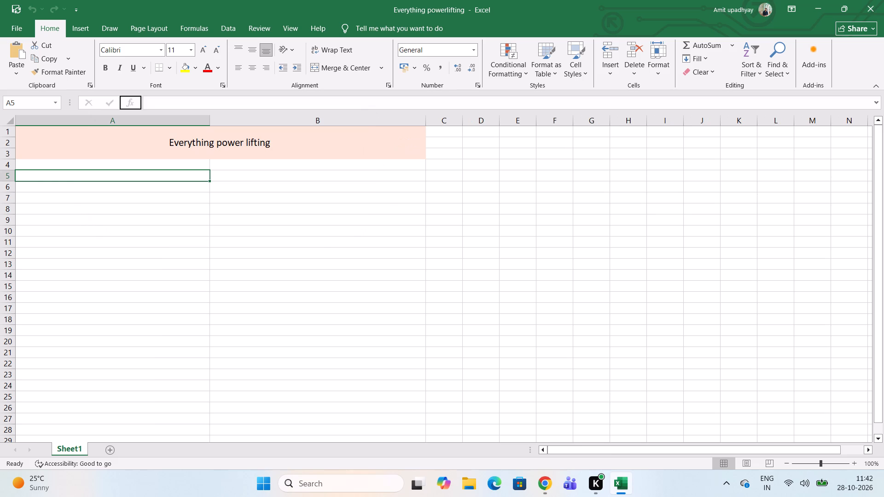
Enter "Announcement bar updated and fix" in cell A5, copying the section name "Announcement bar" from the Shopify theme editor in Chrome.
{"action": "type", "text": "ann"}
{"action": "key", "text": "alt+Tab"}
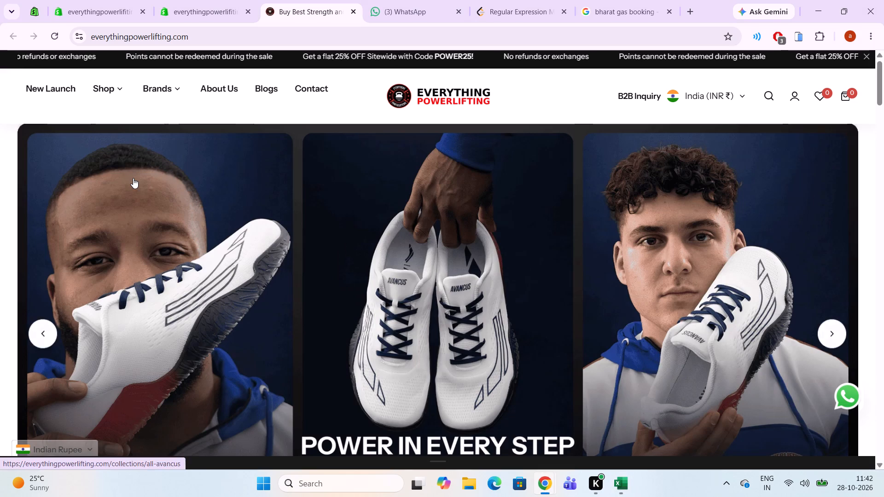
{"action": "left_click", "coordinate": [185, 0]}
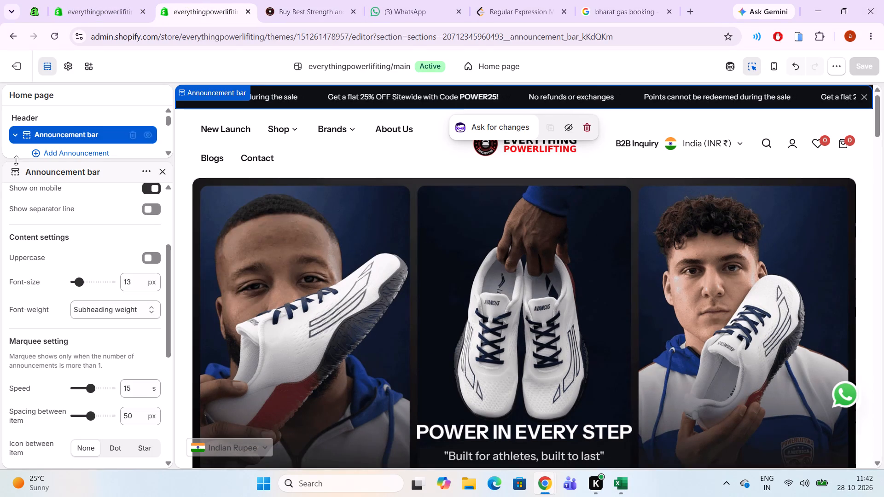
{"action": "left_click_drag", "start_coordinate": [113, 172], "coordinate": [27, 175]}
{"action": "key", "text": "ctrl+c"}
{"action": "key", "text": "ctrl+c"}
{"action": "key", "text": "alt+Tab"}
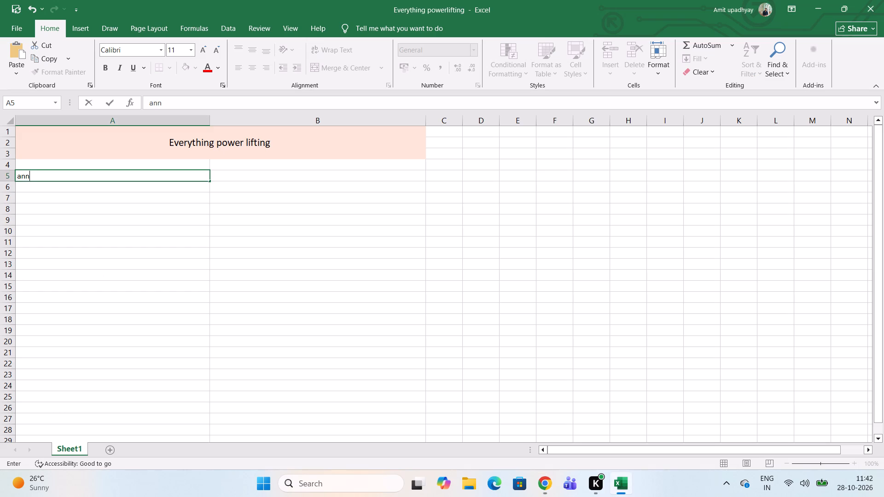
{"action": "key", "text": "ctrl+a"}
{"action": "key", "text": "ctrl+v"}
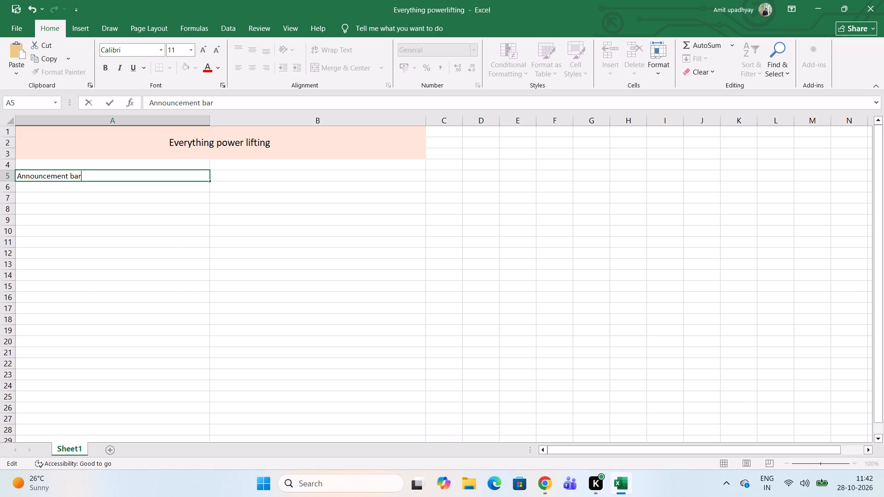
{"action": "key", "text": "space"}
{"action": "type", "text": "updated and"}
{"action": "key", "text": "space"}
{"action": "type", "text": "fix"}
{"action": "key", "text": "space"}
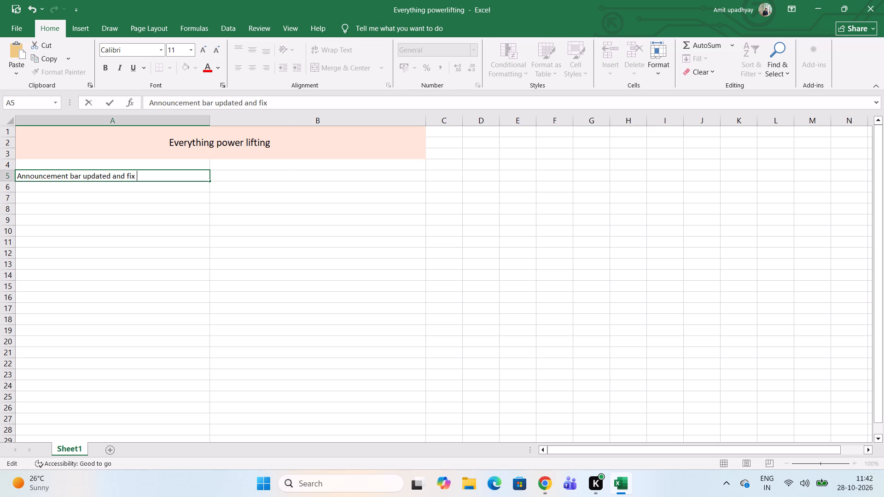
{"action": "left_click", "coordinate": [229, 173]}
{"action": "left_click", "coordinate": [80, 187]}
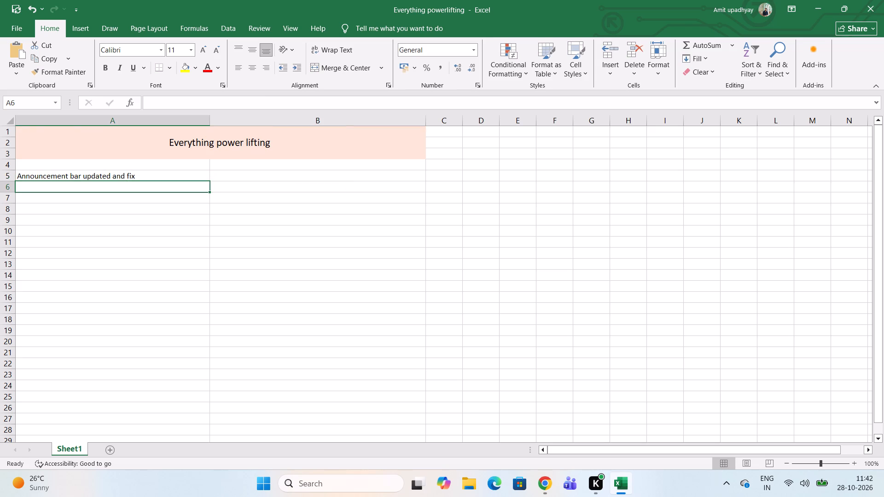
Move the "Announcement bar updated and fix" entry from cell A5 to cell A7.
{"action": "left_click", "coordinate": [104, 176]}
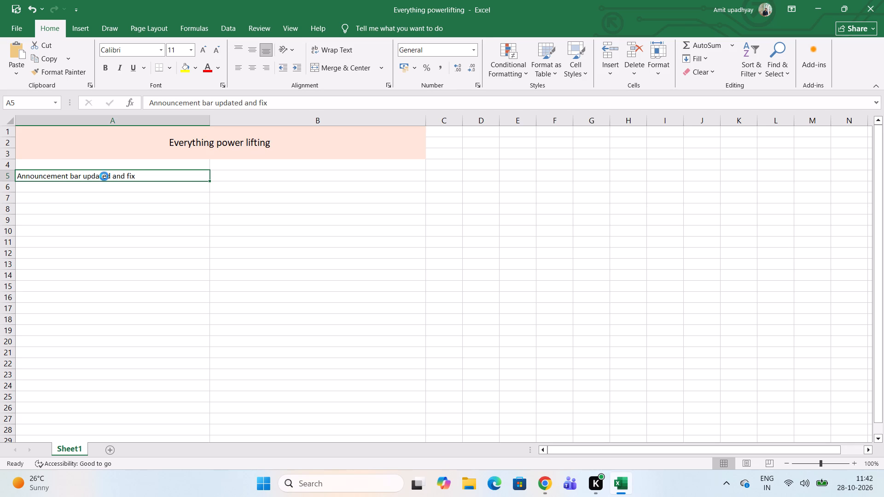
{"action": "key", "text": "ctrl+x"}
{"action": "left_click", "coordinate": [76, 196]}
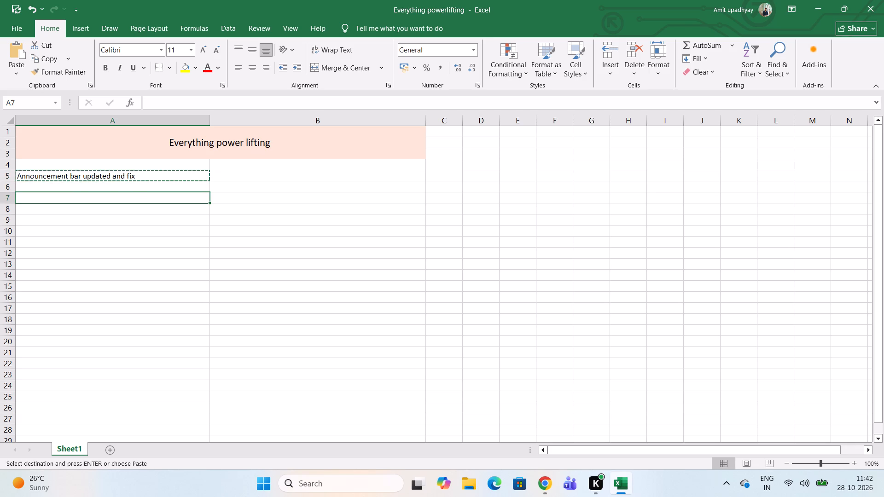
{"action": "key", "text": "ctrl+v"}
Merge and center cells A4:A5 with middle alignment and enter the heading "TASK".
{"action": "left_click", "coordinate": [88, 163]}
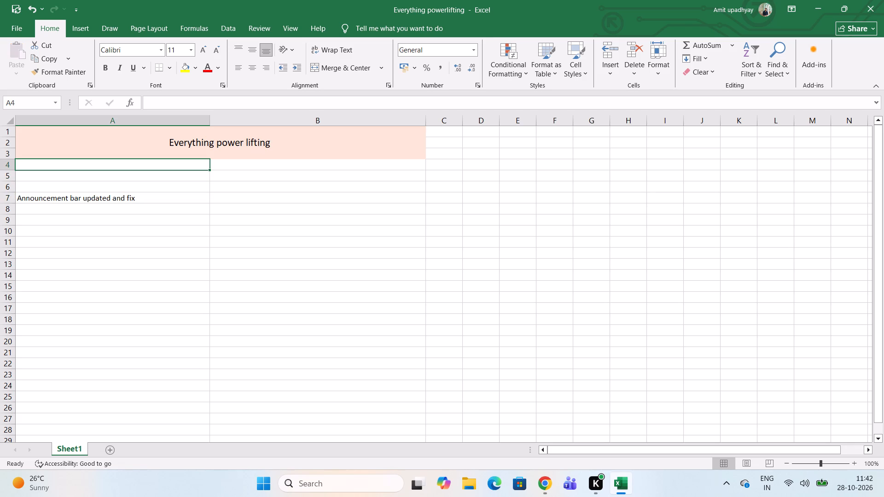
{"action": "left_click_drag", "start_coordinate": [209, 168], "coordinate": [206, 176]}
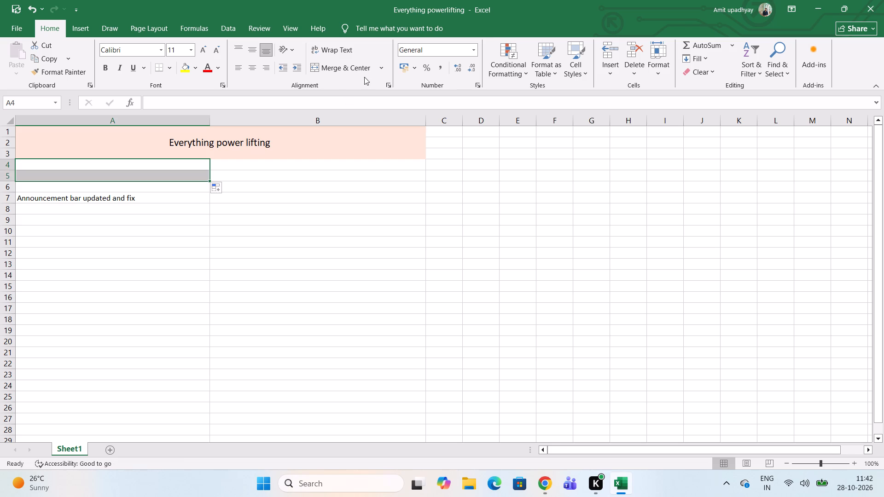
{"action": "left_click", "coordinate": [330, 64]}
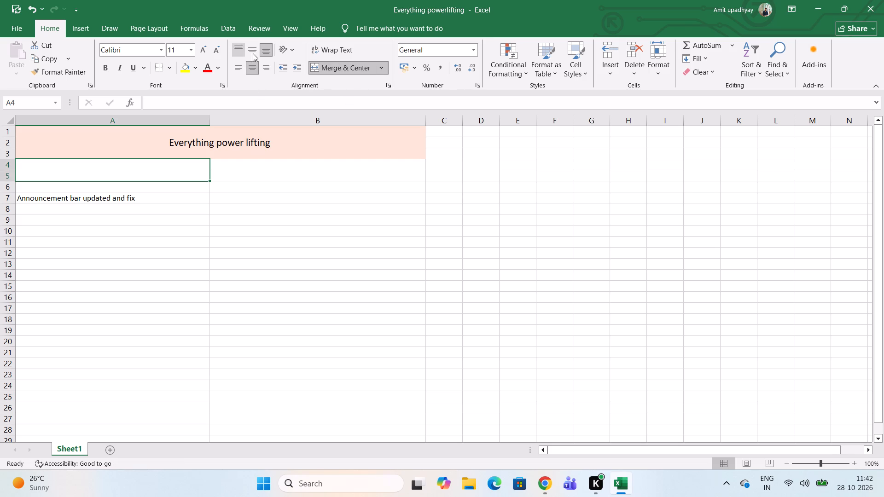
{"action": "left_click", "coordinate": [253, 53]}
{"action": "left_click", "coordinate": [116, 168]}
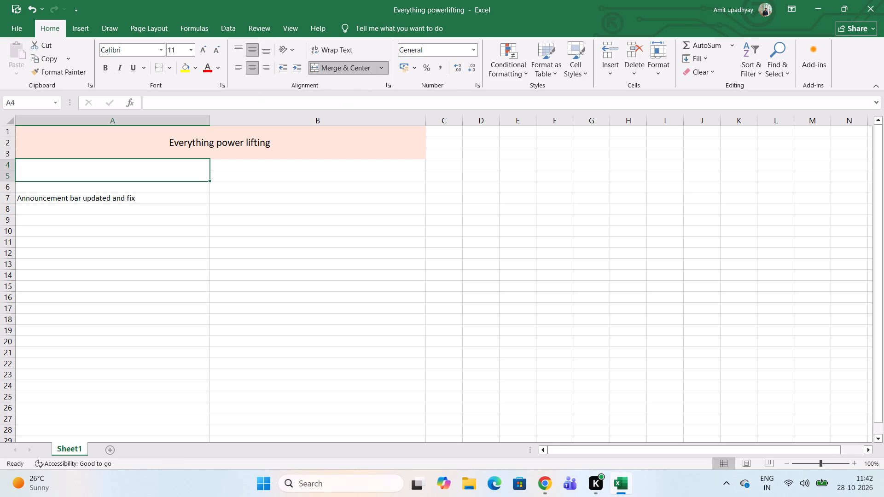
{"action": "key", "text": "shift+t"}
{"action": "type", "text": "ASK"}
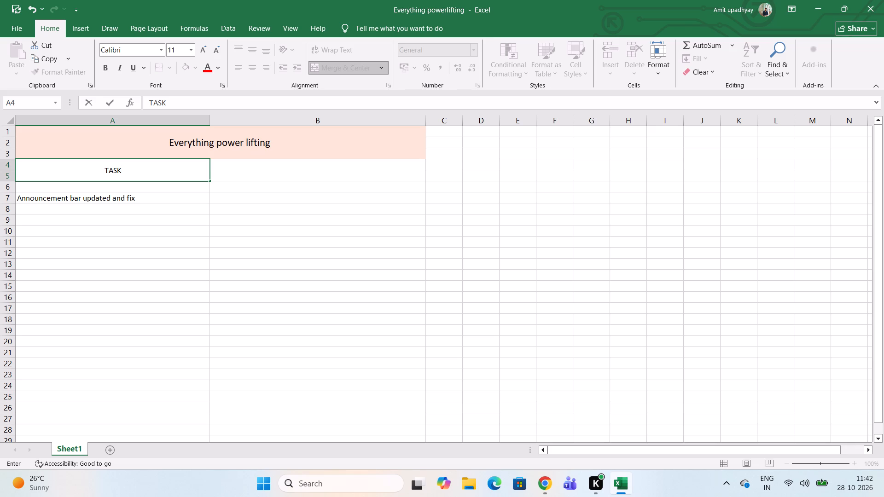
{"action": "left_click", "coordinate": [233, 169]}
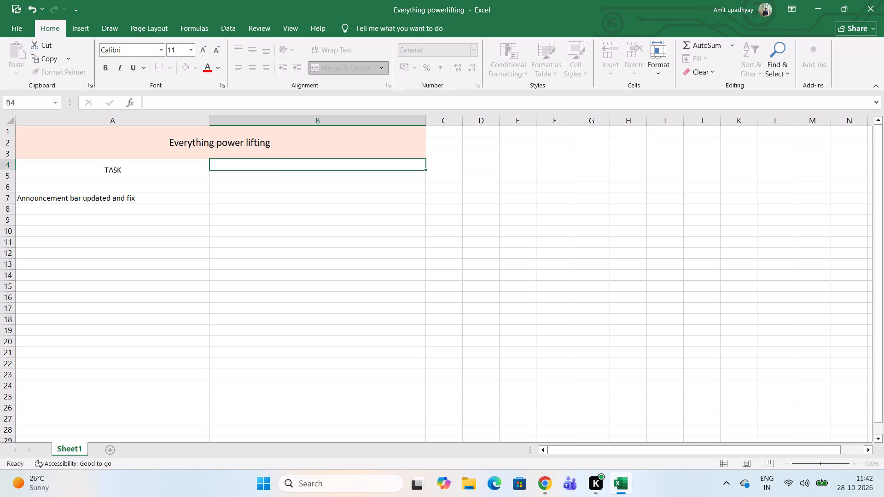
Copy the merged TASK heading to cell B4 and replace the copied text with "Time".
{"action": "left_click", "coordinate": [161, 166]}
{"action": "key", "text": "ctrl+c"}
{"action": "left_click", "coordinate": [240, 166]}
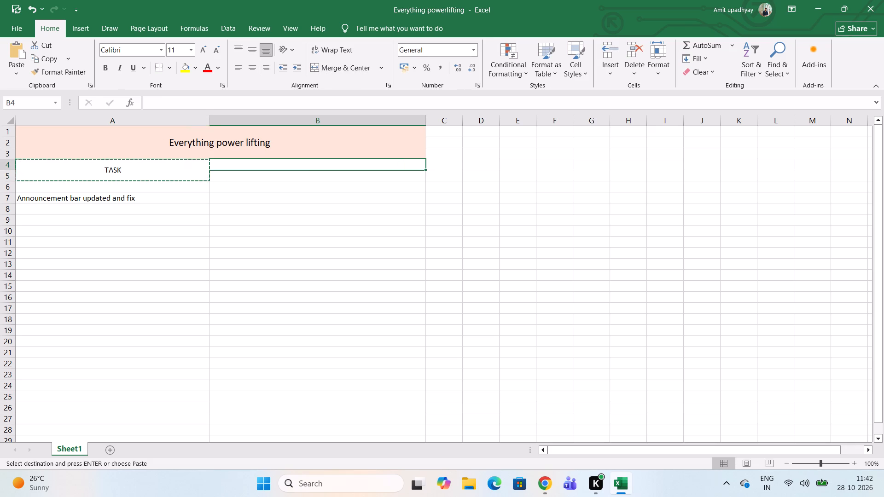
{"action": "key", "text": "ctrl+v"}
{"action": "triple_click", "coordinate": [316, 174]}
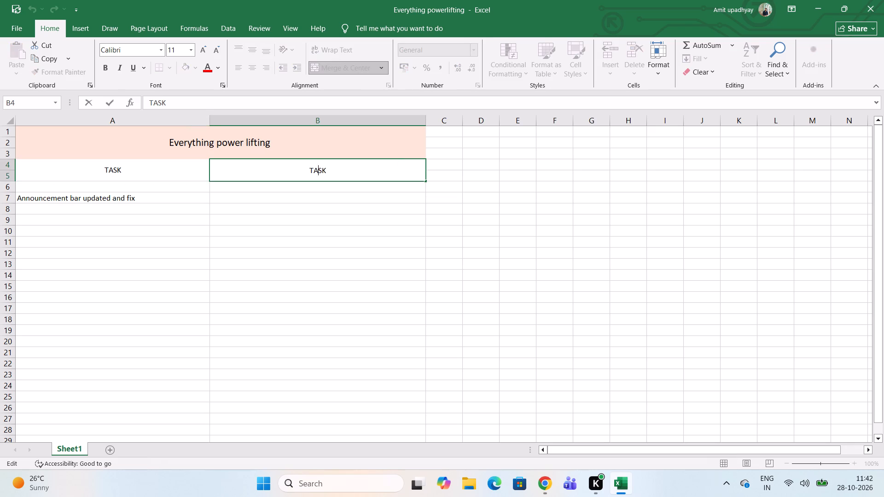
{"action": "key", "text": "shift+a"}
{"action": "key", "text": "shift+a"}
{"action": "key", "text": "Right"}
{"action": "key", "text": "Right"}
{"action": "key", "text": "Right"}
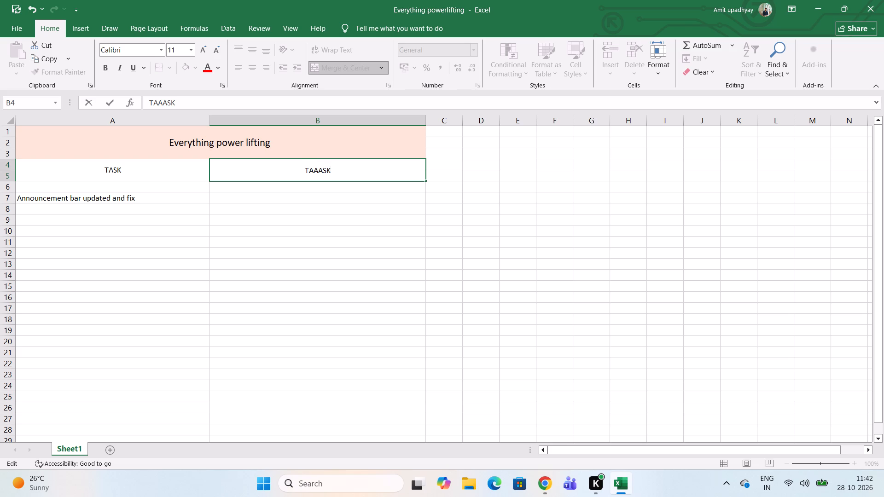
{"action": "key", "text": "BackSpace"}
{"action": "key", "text": "BackSpace"}
{"action": "key", "text": "BackSpace"}
{"action": "key", "text": "BackSpace"}
{"action": "key", "text": "BackSpace"}
{"action": "key", "text": "BackSpace"}
{"action": "type", "text": "Time"}
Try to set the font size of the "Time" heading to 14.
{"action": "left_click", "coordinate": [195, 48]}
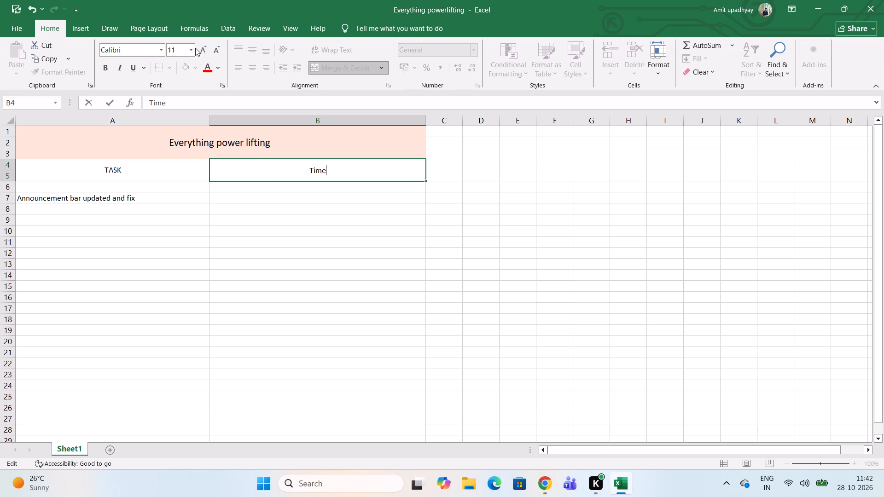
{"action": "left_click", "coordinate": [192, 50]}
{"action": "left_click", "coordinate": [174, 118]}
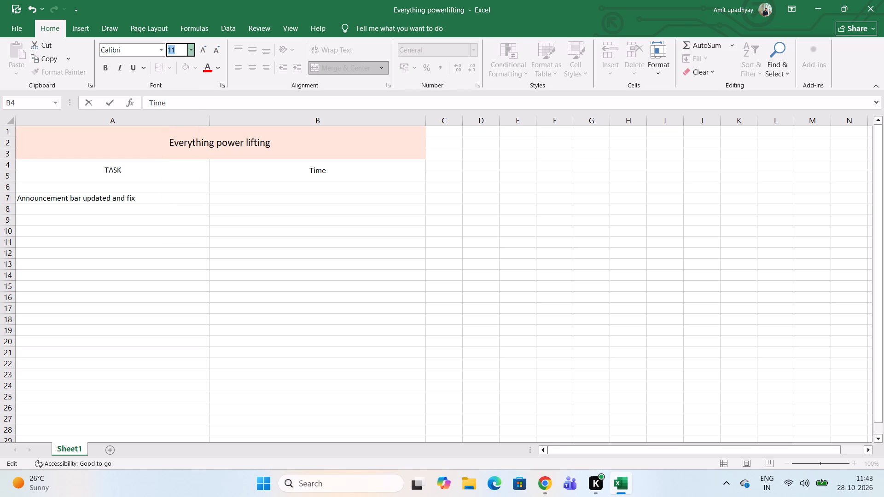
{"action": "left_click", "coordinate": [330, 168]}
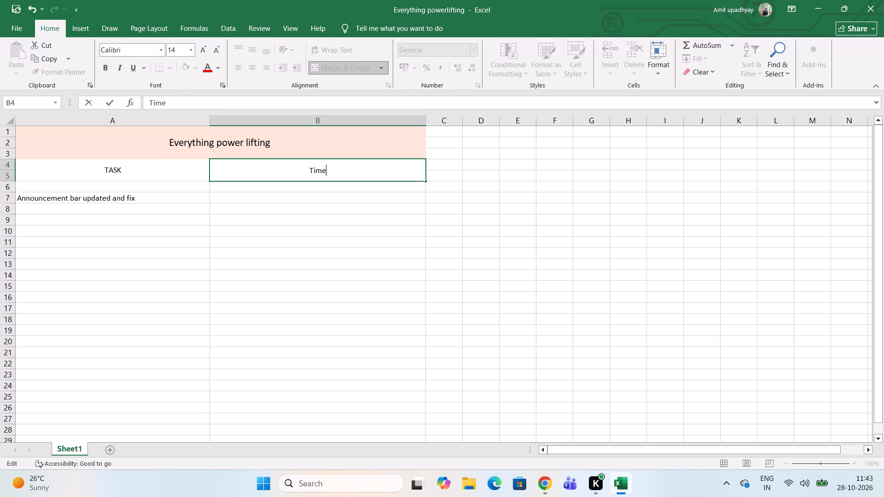
Enlarge the "TASK" heading's font to size 16 and reduce it by one size level.
{"action": "left_click", "coordinate": [130, 170]}
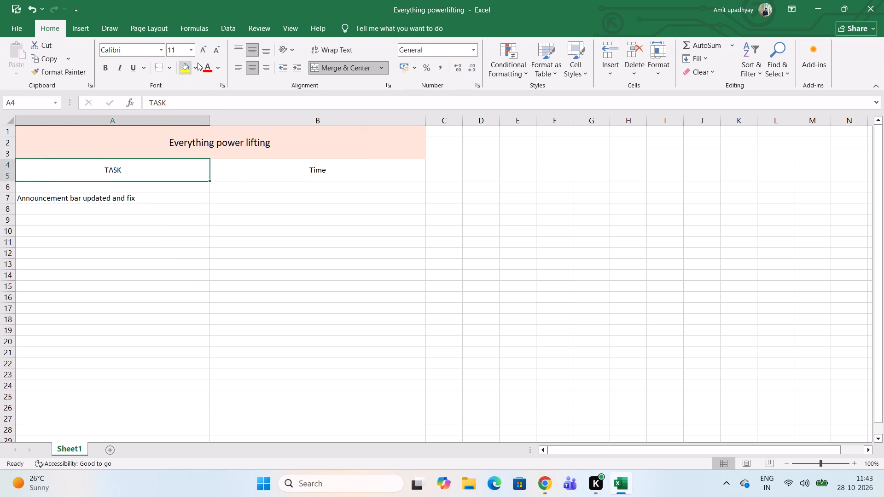
{"action": "triple_click", "coordinate": [199, 52]}
{"action": "left_click", "coordinate": [215, 51]}
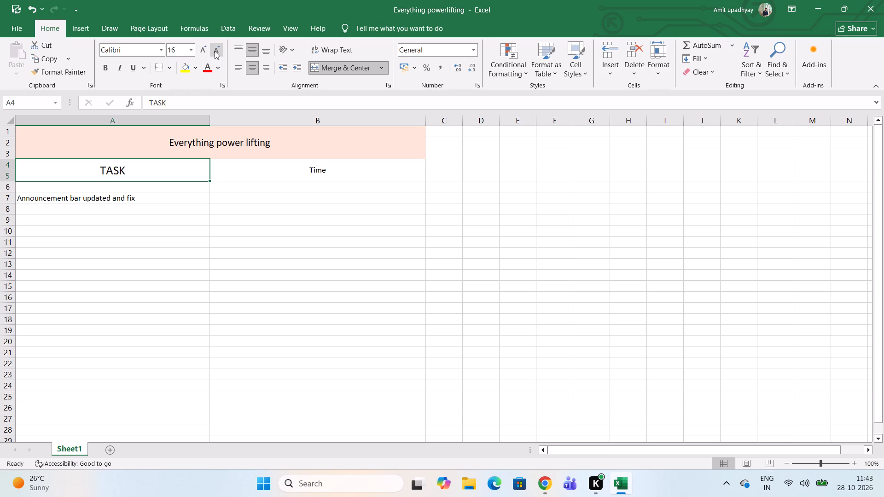
Set the font size of the "TASK" heading to 14.
{"action": "left_click", "coordinate": [215, 51]}
{"action": "left_click", "coordinate": [198, 53]}
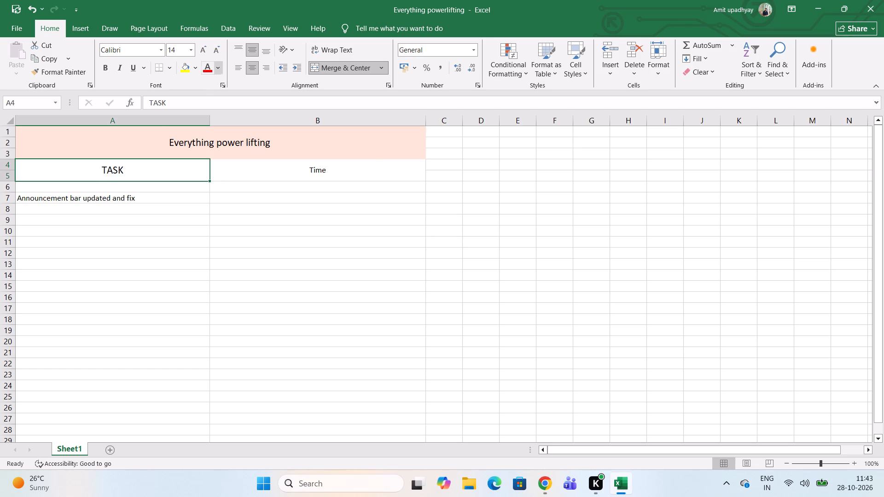
Increase the font size of the "Time" heading in cell B4 to 14.
{"action": "double_click", "coordinate": [340, 173]}
{"action": "double_click", "coordinate": [207, 47]}
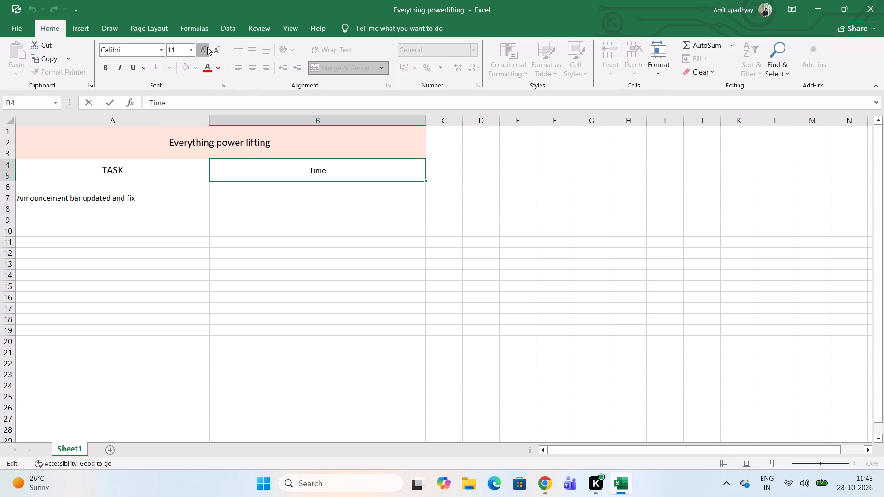
{"action": "left_click", "coordinate": [260, 173]}
{"action": "left_click_drag", "start_coordinate": [260, 173], "coordinate": [260, 195]}
{"action": "left_click", "coordinate": [260, 195]}
{"action": "left_click", "coordinate": [268, 168]}
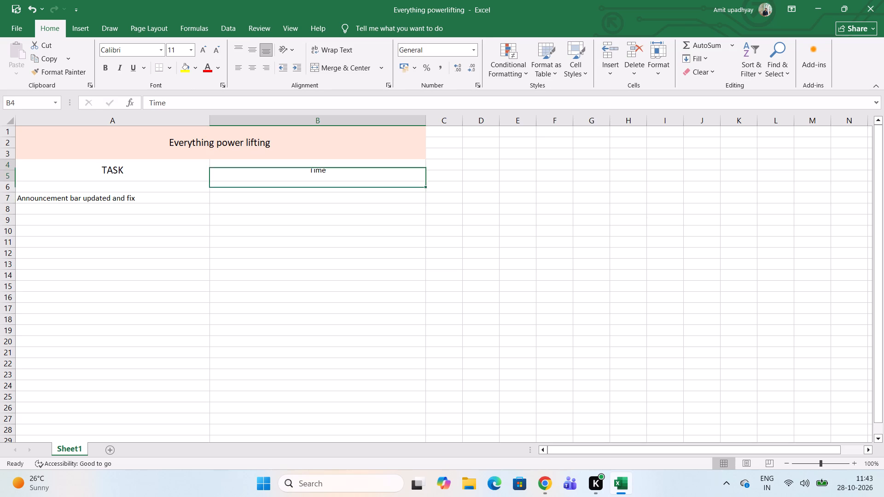
{"action": "left_click", "coordinate": [204, 53]}
{"action": "left_click", "coordinate": [204, 53]}
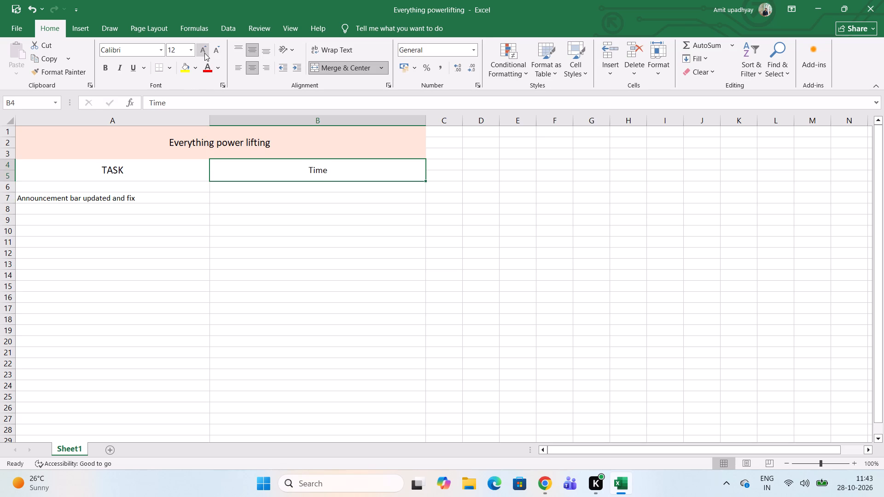
Change the "TASK" heading in cell A4 to read "Task".
{"action": "double_click", "coordinate": [123, 171]}
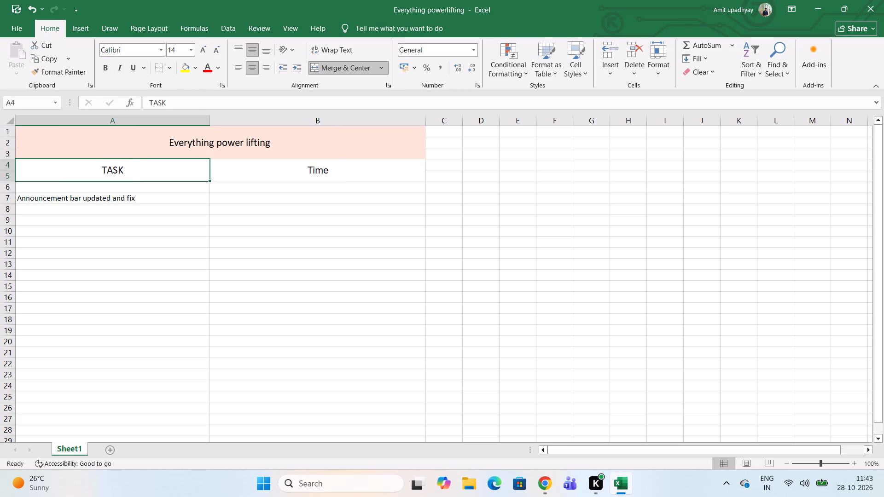
{"action": "key", "text": "BackSpace"}
{"action": "key", "text": "BackSpace"}
{"action": "key", "text": "BackSpace"}
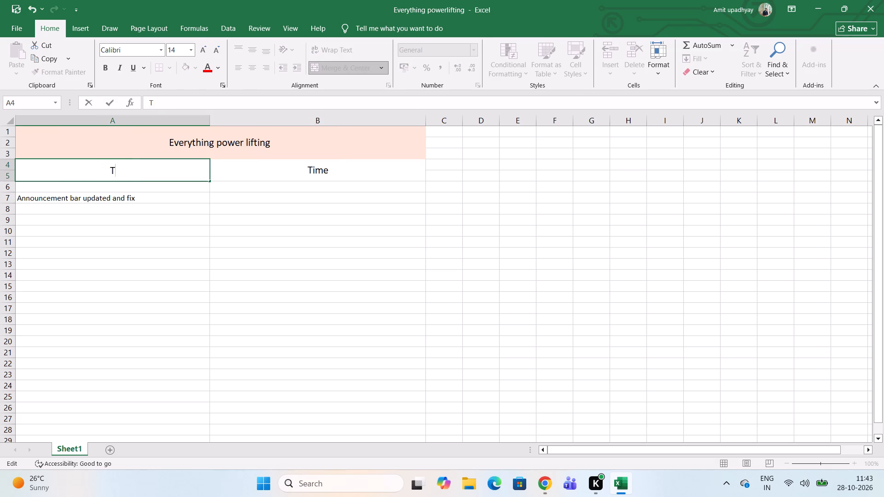
{"action": "type", "text": "ask"}
{"action": "left_click", "coordinate": [242, 221]}
Fill the "Task" and "Time" heading cells with the same light green theme color.
{"action": "left_click", "coordinate": [169, 177]}
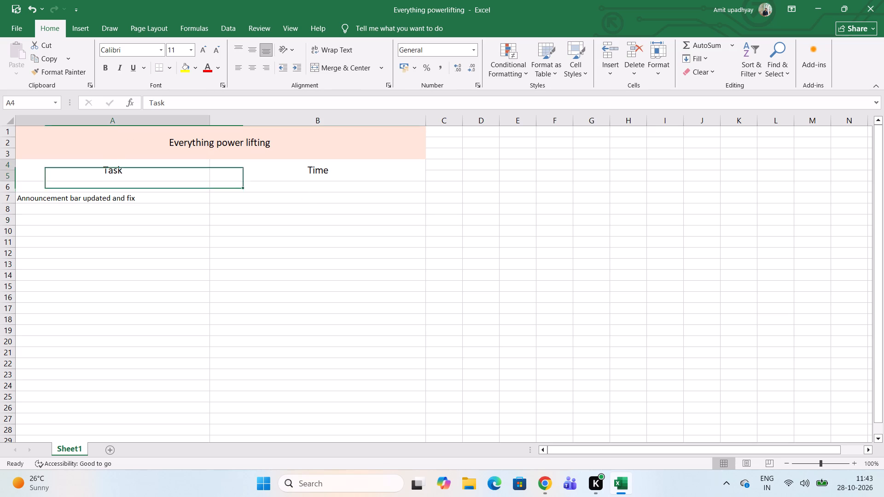
{"action": "left_click", "coordinate": [196, 69]}
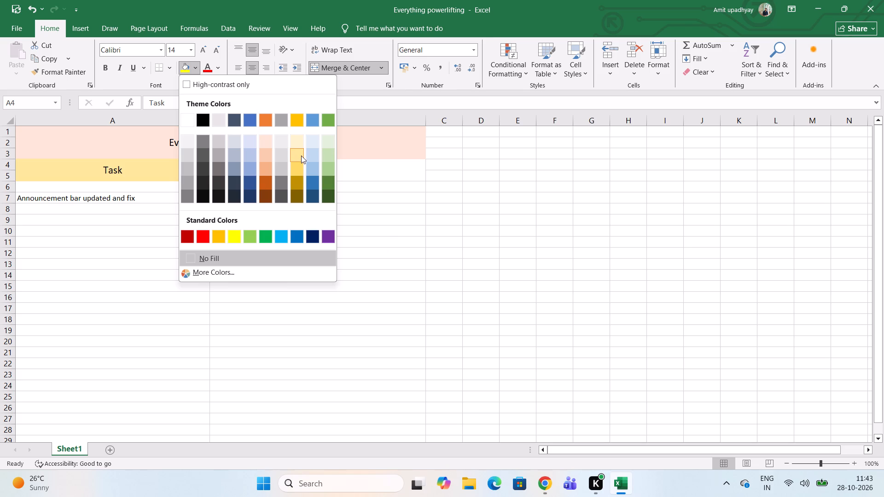
{"action": "left_click", "coordinate": [324, 171]}
{"action": "left_click", "coordinate": [340, 171]}
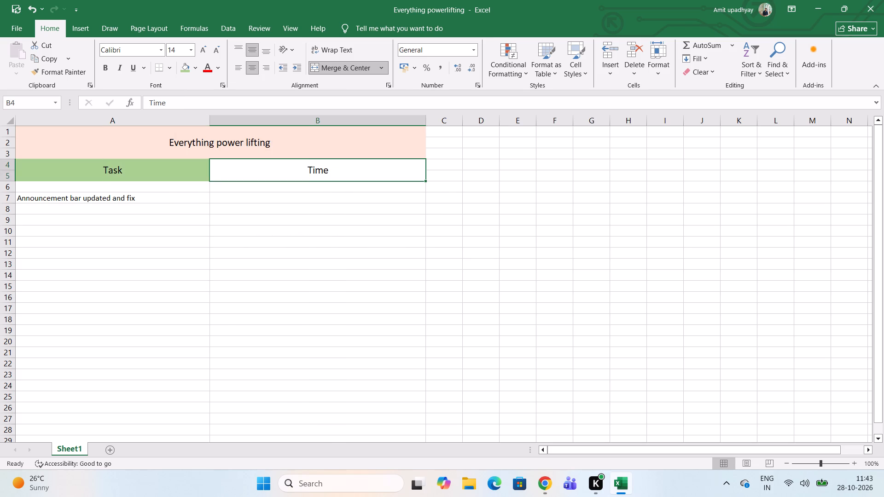
{"action": "left_click", "coordinate": [195, 70]}
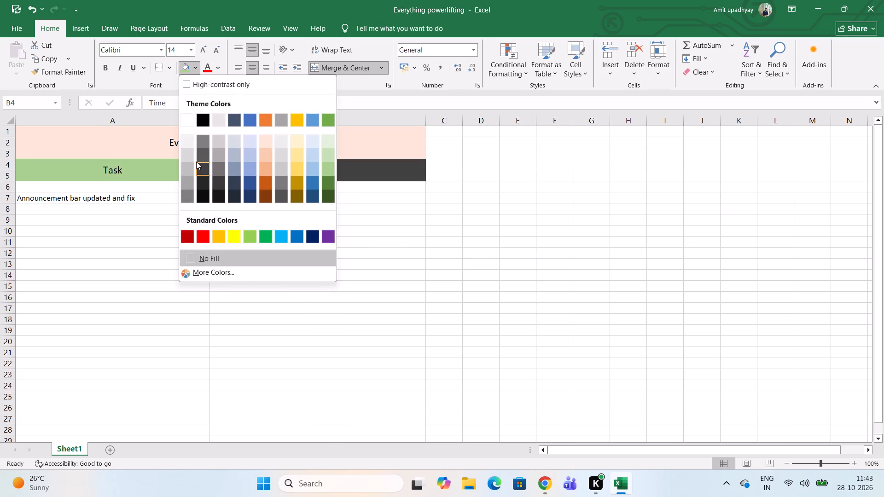
{"action": "left_click", "coordinate": [327, 166]}
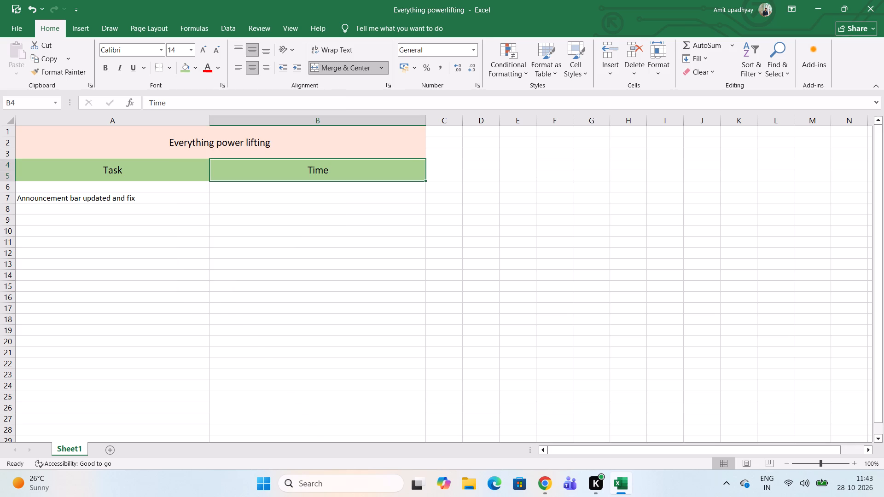
Enter "loyalty point app disable" as a task in cell A8, below the announcement bar entry.
{"action": "left_click", "coordinate": [102, 209]}
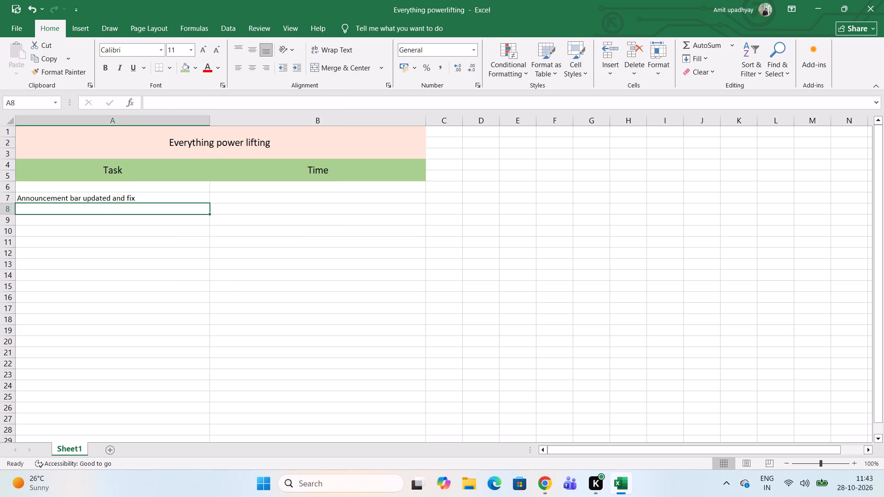
{"action": "key", "text": "alt+Tab"}
{"action": "key", "text": "alt+Tab"}
{"action": "type", "text": "loyal"}
{"action": "type", "text": "ty"}
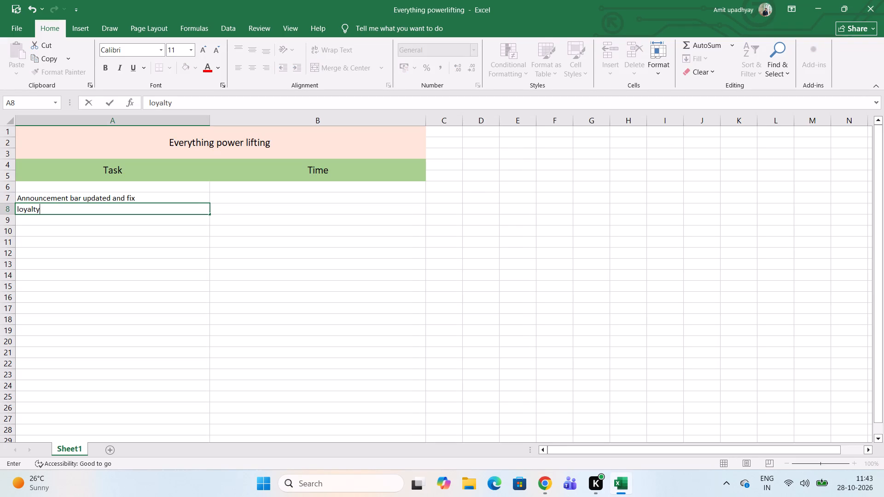
{"action": "key", "text": "space"}
{"action": "type", "text": "point"}
{"action": "key", "text": "space"}
{"action": "type", "text": "or"}
{"action": "key", "text": "space"}
{"action": "key", "text": "BackSpace"}
{"action": "key", "text": "BackSpace"}
{"action": "key", "text": "BackSpace"}
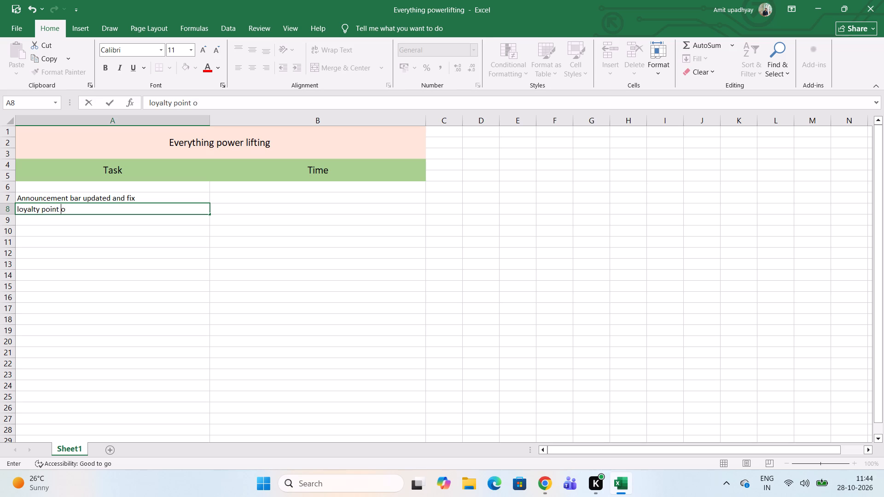
{"action": "type", "text": "app"}
{"action": "key", "text": "space"}
{"action": "type", "text": "di"}
{"action": "type", "text": "sable"}
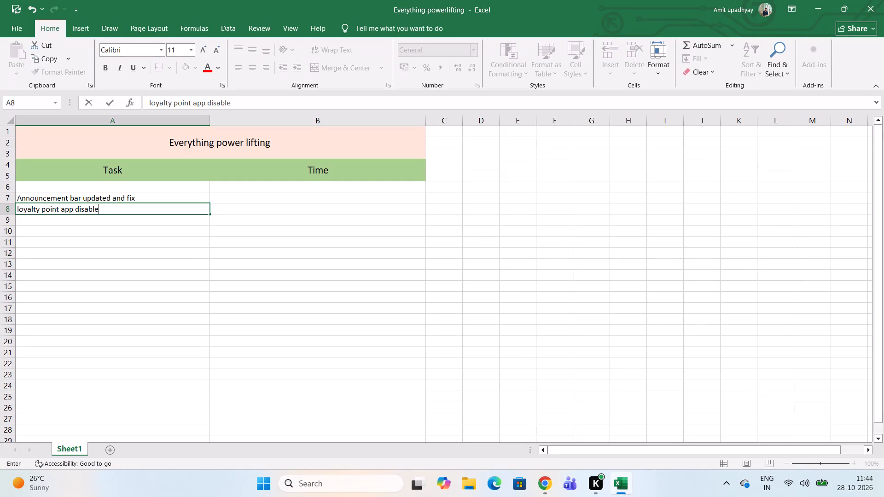
{"action": "left_click", "coordinate": [143, 221]}
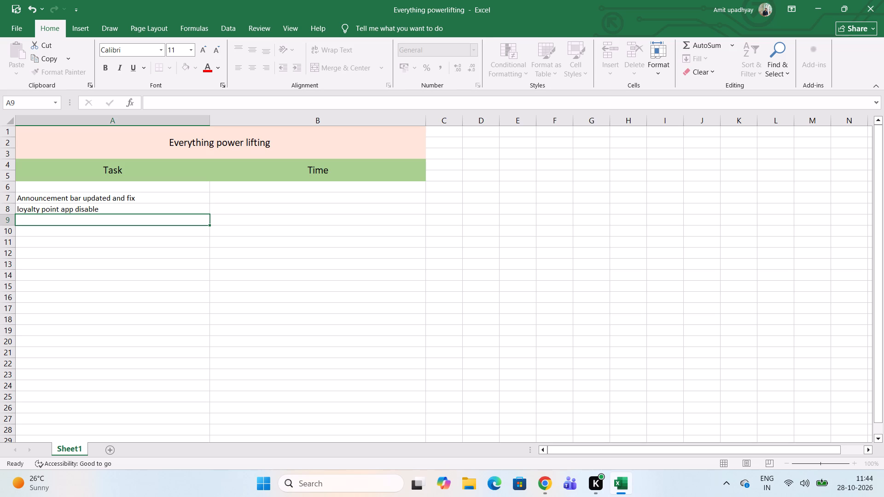
Switch to the Shopify theme editor in Chrome and close the Announcement bar settings to view the home page preview.
{"action": "key", "text": "alt+Tab"}
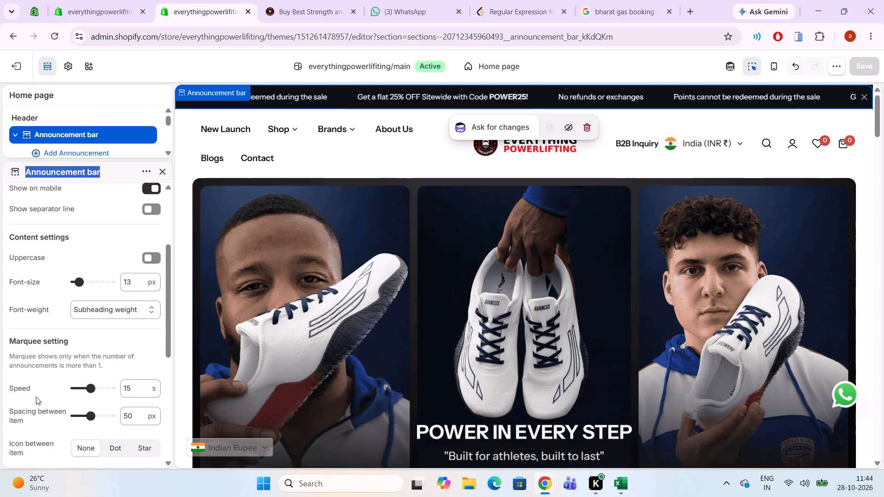
{"action": "left_click", "coordinate": [163, 169]}
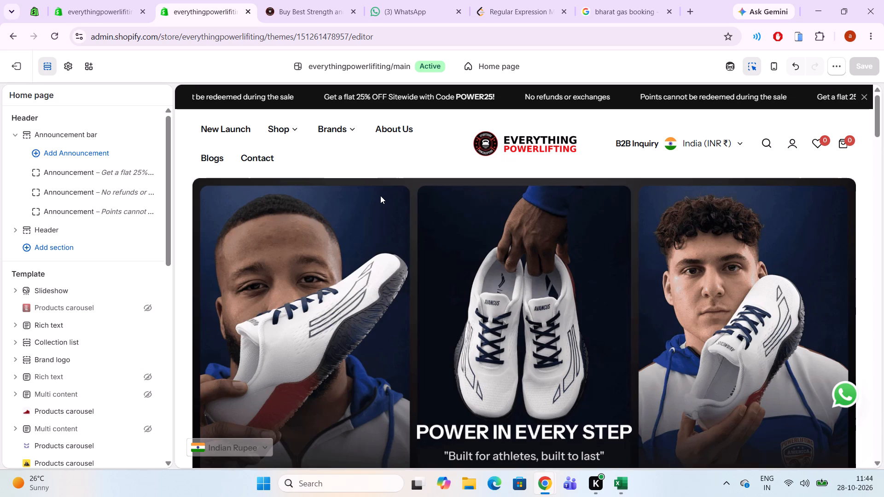
Return to the Excel workbook, merge and center cells B7:B8, and enter the time "30 min".
{"action": "key", "text": "alt+Tab"}
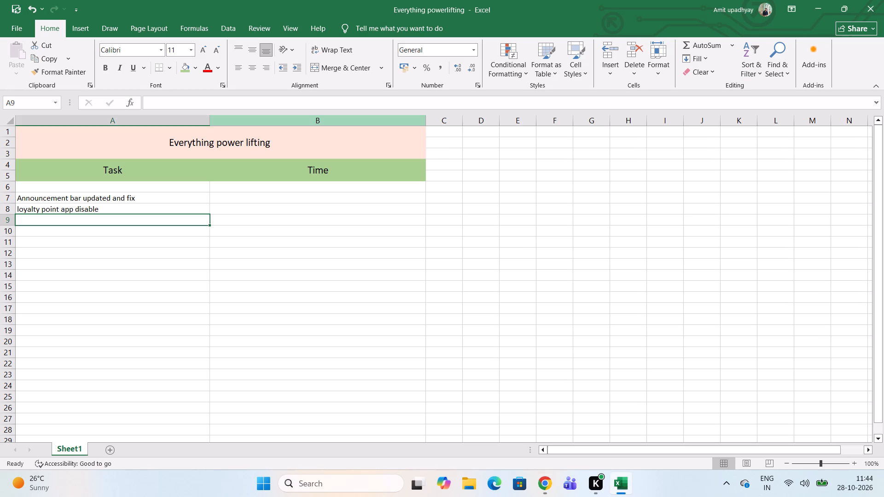
{"action": "left_click", "coordinate": [222, 197]}
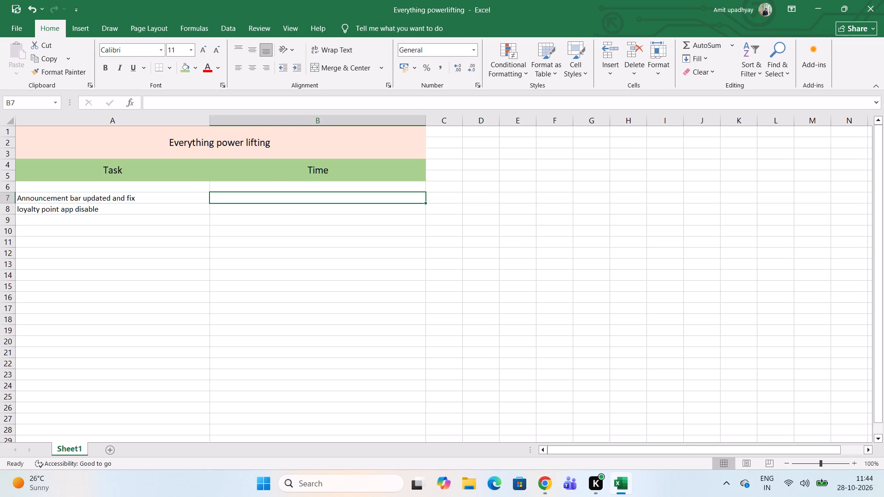
{"action": "left_click_drag", "start_coordinate": [425, 202], "coordinate": [423, 209]}
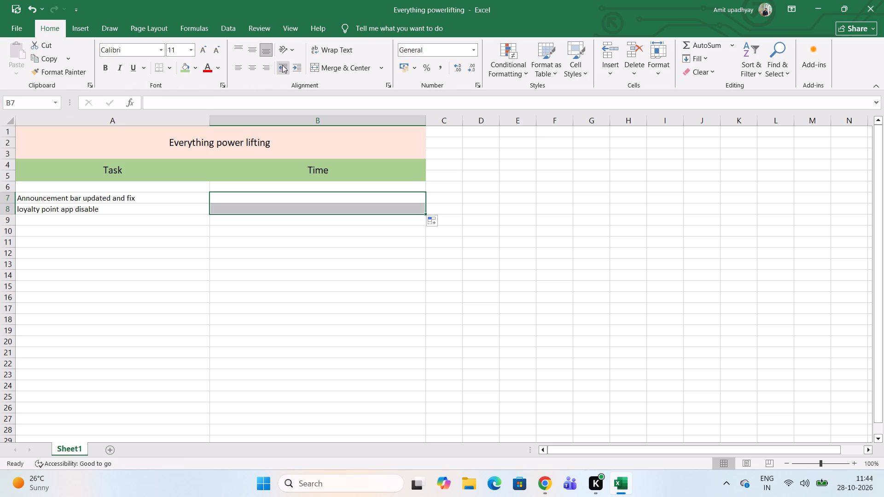
{"action": "left_click", "coordinate": [322, 72]}
{"action": "double_click", "coordinate": [281, 205]}
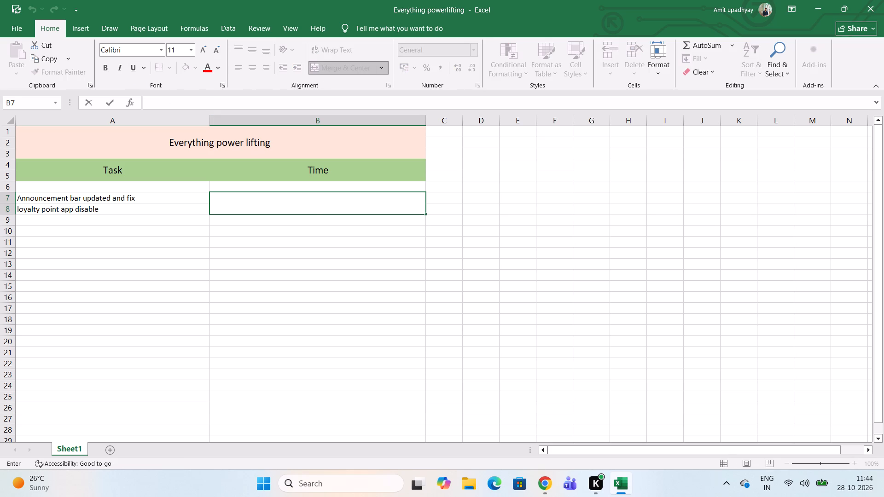
{"action": "type", "text": "30"}
{"action": "key", "text": "space"}
{"action": "type", "text": "min"}
{"action": "left_click", "coordinate": [348, 232]}
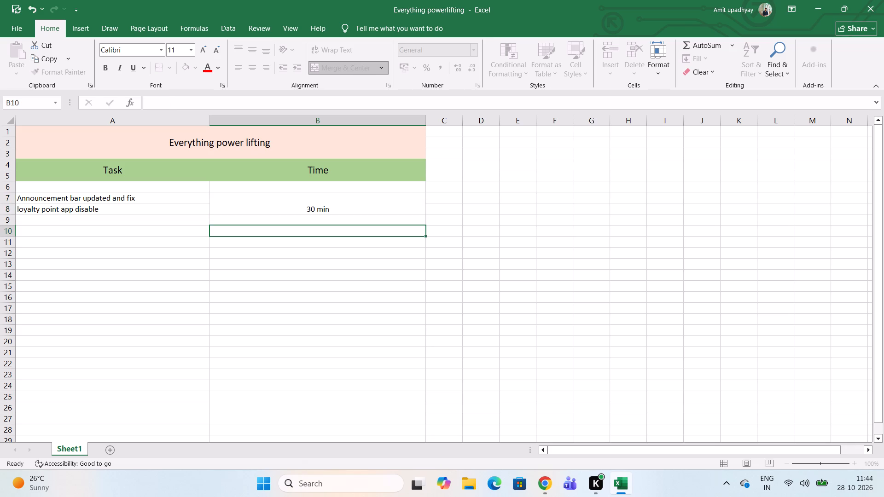
Apply middle vertical alignment to the merged "30 min" cell.
{"action": "left_click", "coordinate": [325, 213]}
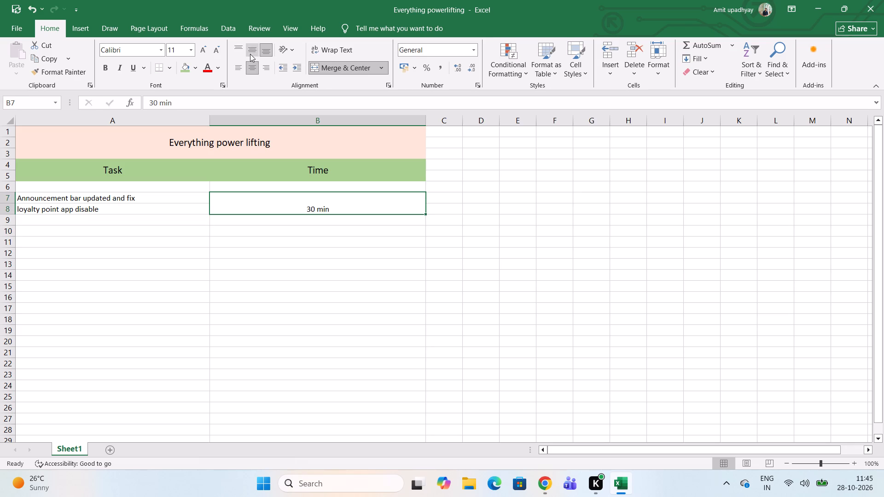
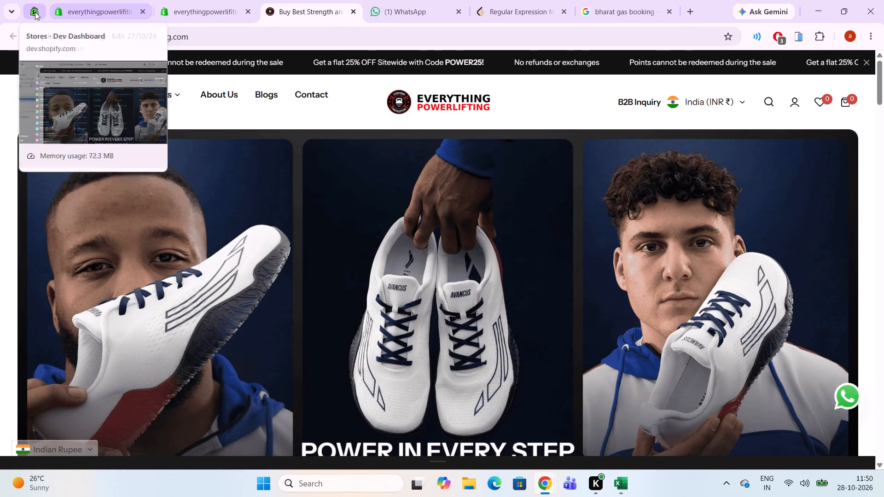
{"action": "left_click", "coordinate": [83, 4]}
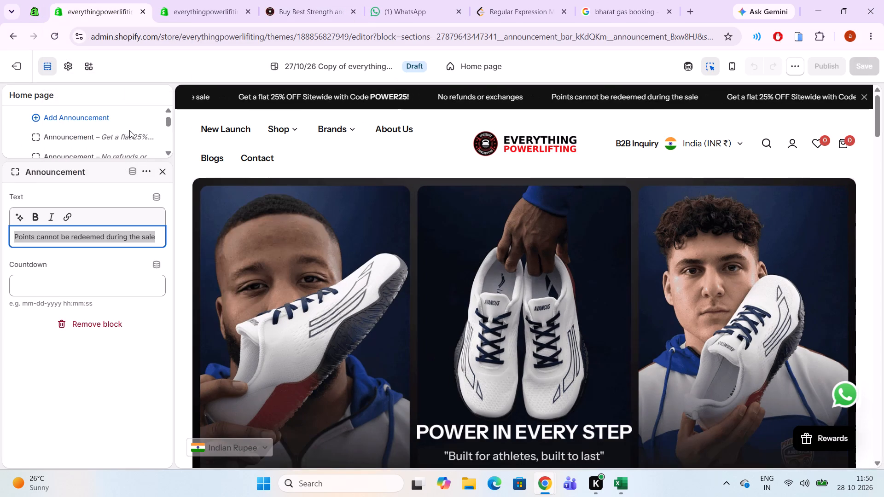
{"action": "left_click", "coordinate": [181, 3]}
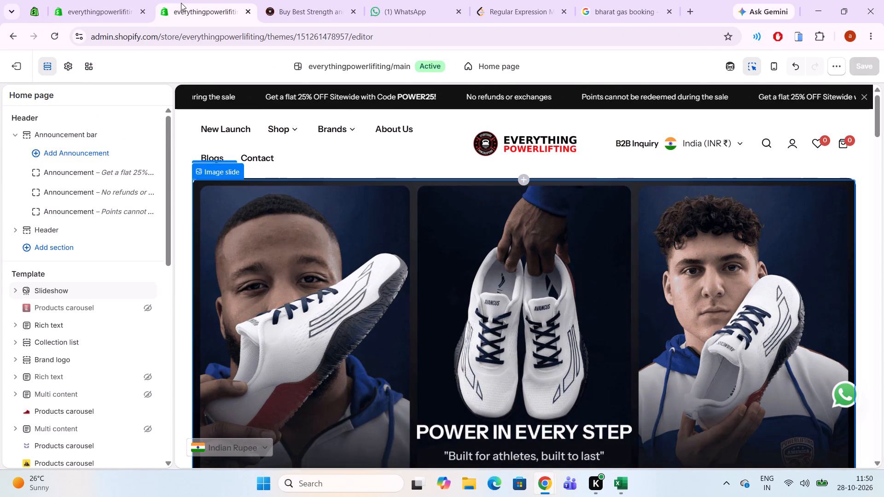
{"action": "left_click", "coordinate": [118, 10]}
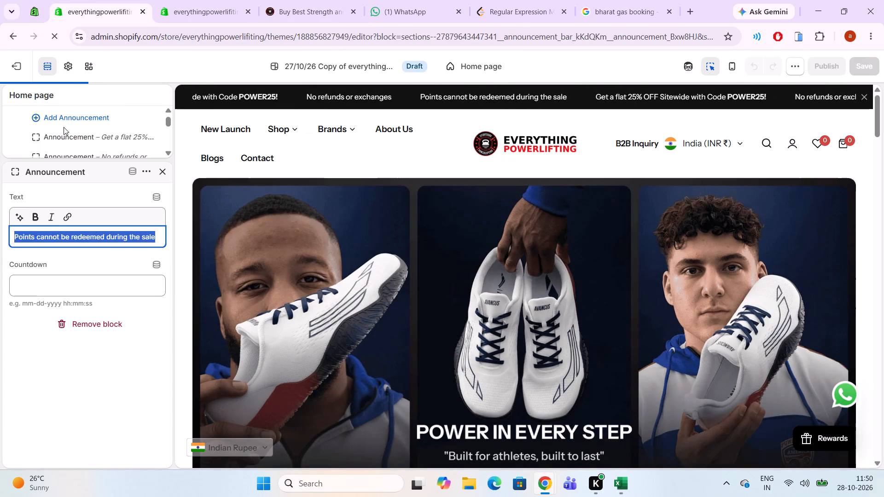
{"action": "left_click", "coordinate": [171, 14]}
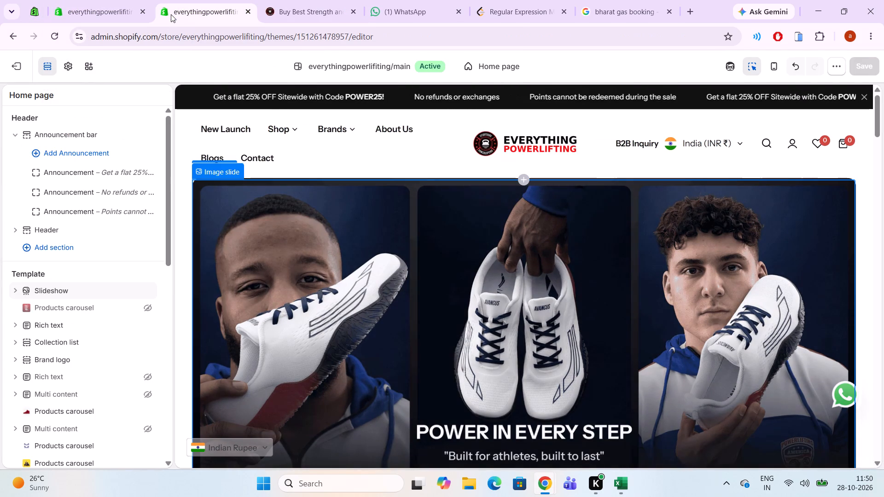
Leave the theme editor and open the POWER25 discount from the store's discounts.
{"action": "left_click", "coordinate": [17, 65]}
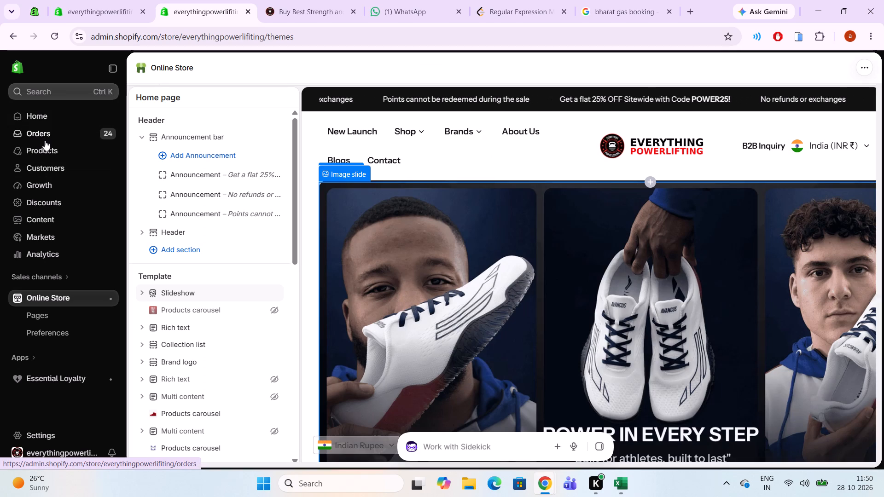
{"action": "left_click", "coordinate": [39, 202]}
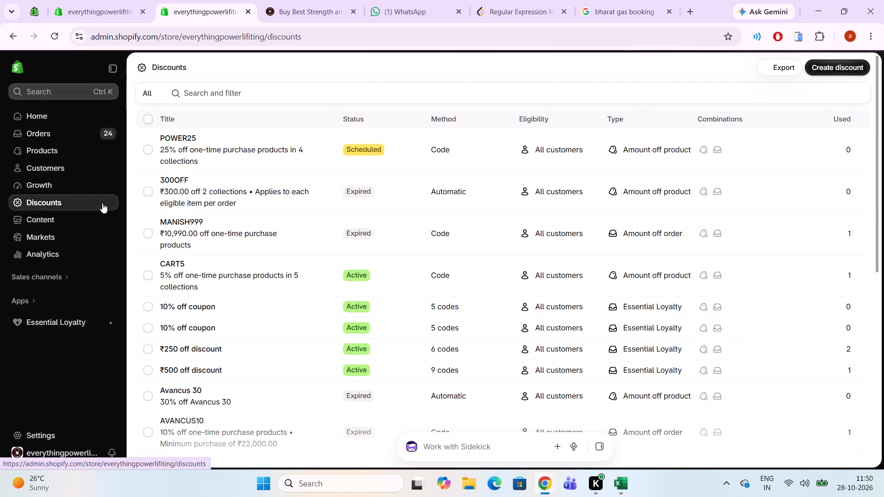
{"action": "left_click", "coordinate": [254, 148]}
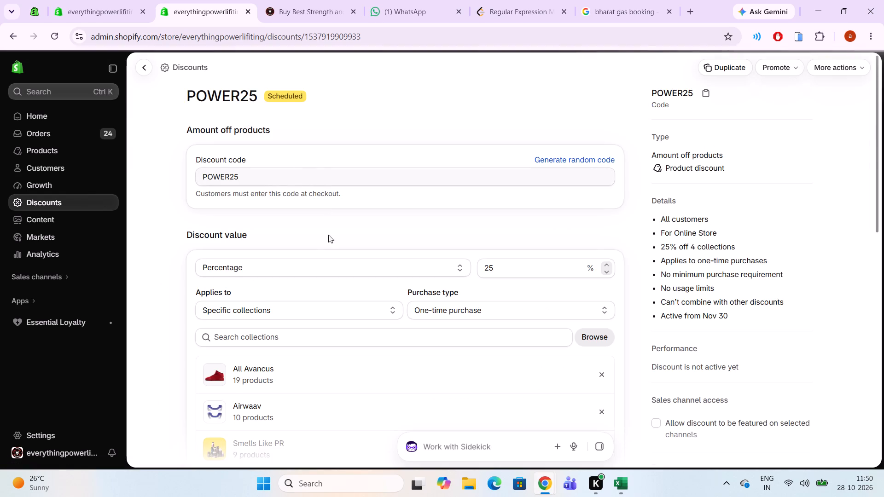
Set the POWER25 discount's start date to November 28, 2026 and save the change.
{"action": "scroll", "coordinate": [327, 243], "scroll_direction": "down", "scroll_amount": 3}
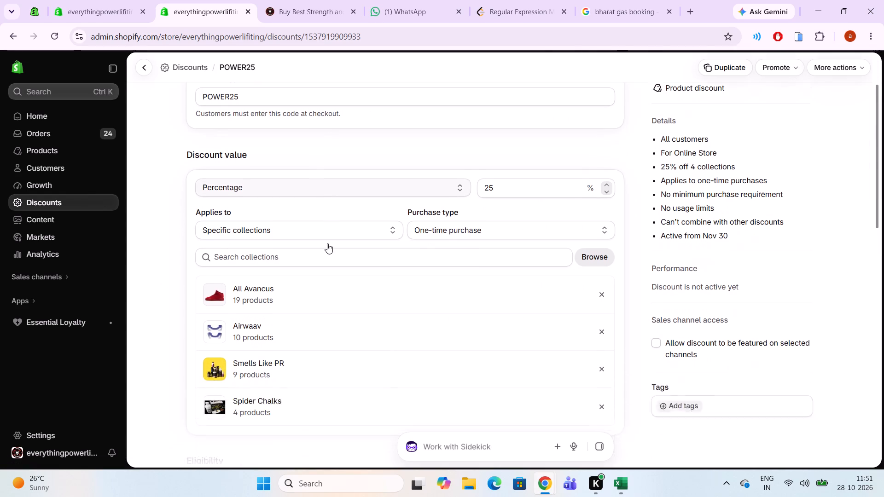
{"action": "scroll", "coordinate": [327, 243], "scroll_direction": "down", "scroll_amount": 2}
{"action": "scroll", "coordinate": [266, 355], "scroll_direction": "down", "scroll_amount": 3}
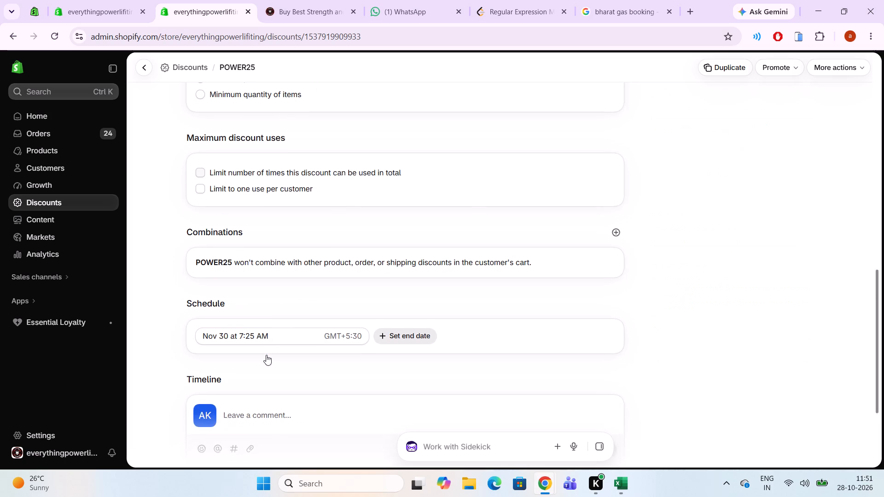
{"action": "scroll", "coordinate": [266, 355], "scroll_direction": "down", "scroll_amount": 1}
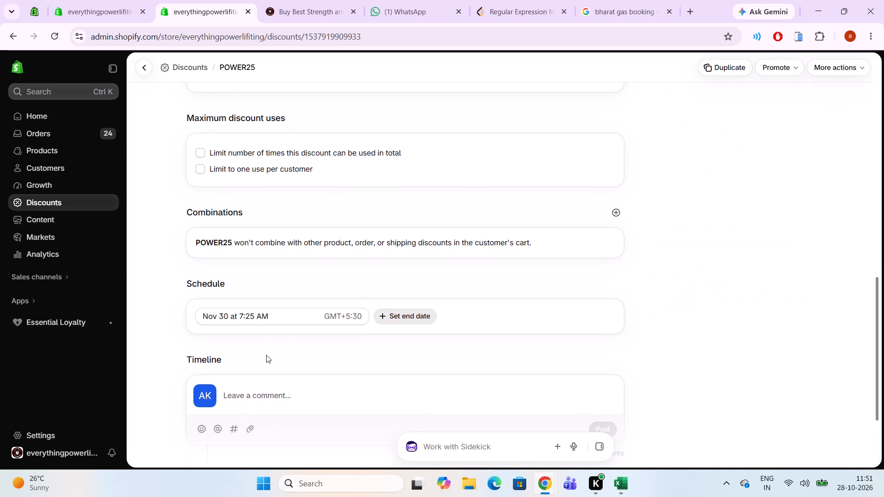
{"action": "left_click", "coordinate": [261, 313]}
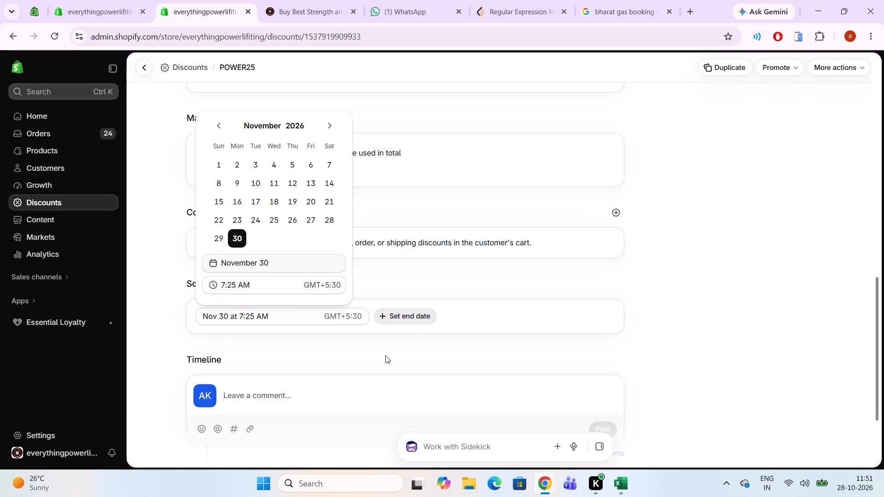
{"action": "left_click", "coordinate": [324, 221]}
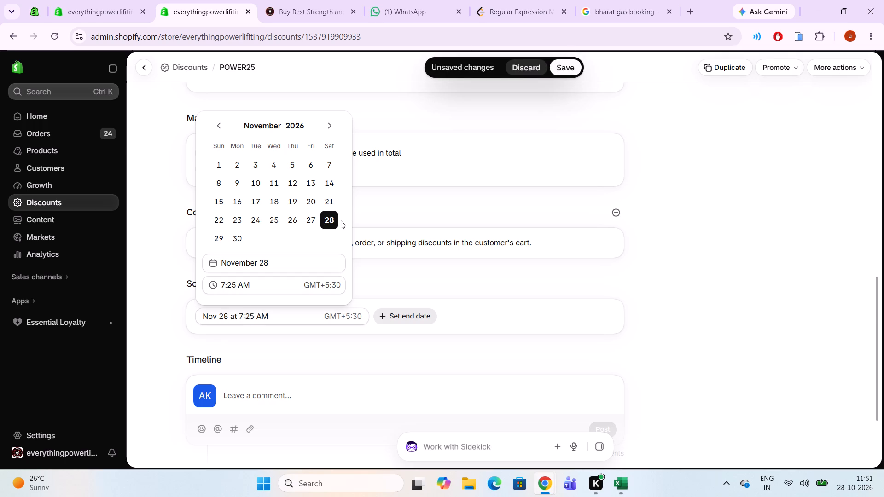
{"action": "left_click", "coordinate": [559, 69]}
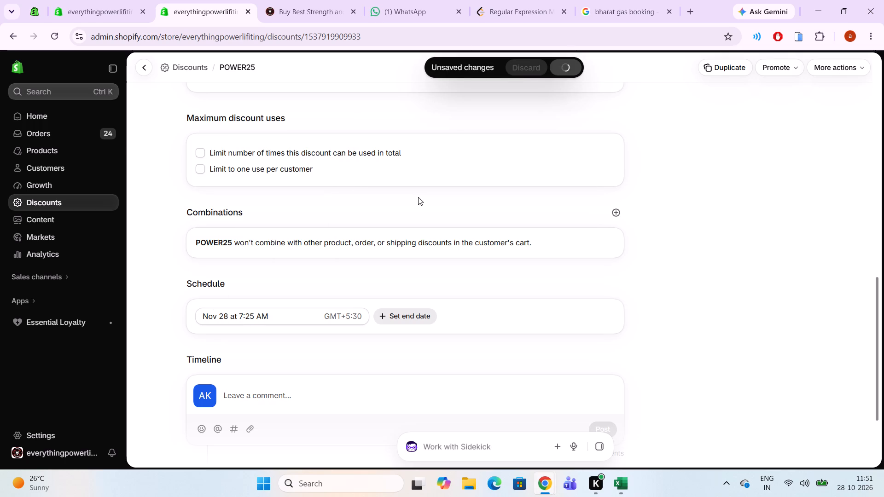
{"action": "scroll", "coordinate": [418, 197], "scroll_direction": "up", "scroll_amount": 8}
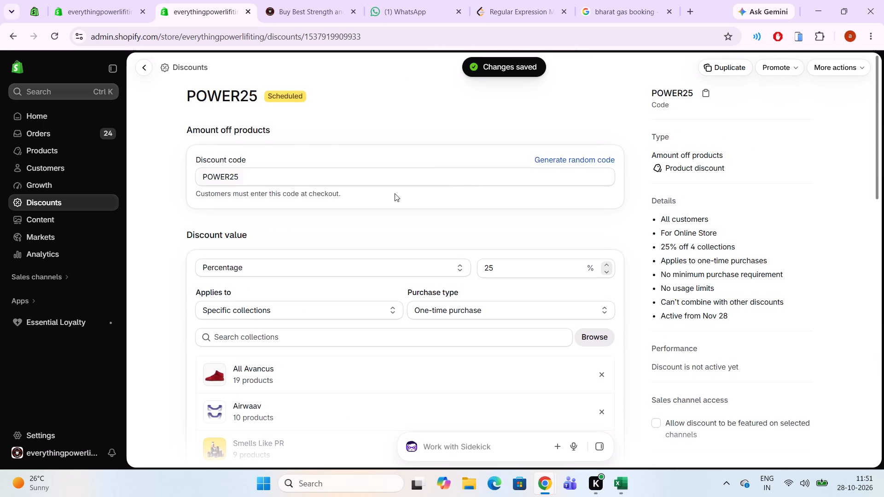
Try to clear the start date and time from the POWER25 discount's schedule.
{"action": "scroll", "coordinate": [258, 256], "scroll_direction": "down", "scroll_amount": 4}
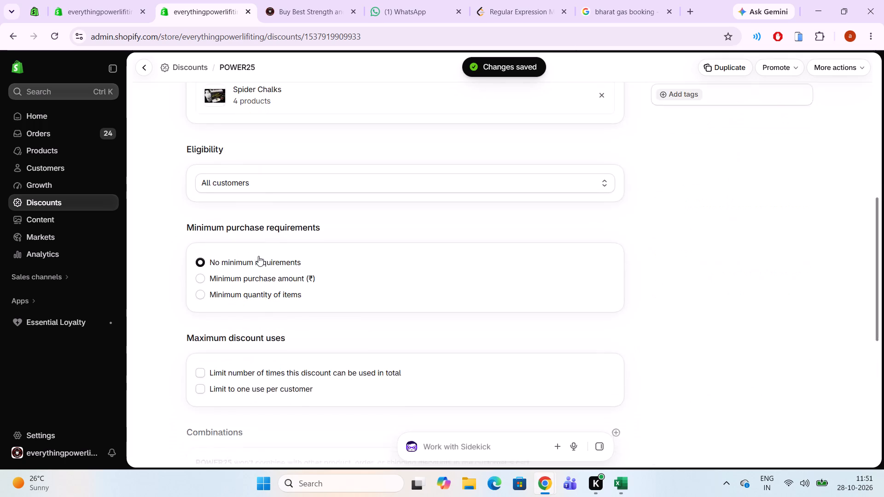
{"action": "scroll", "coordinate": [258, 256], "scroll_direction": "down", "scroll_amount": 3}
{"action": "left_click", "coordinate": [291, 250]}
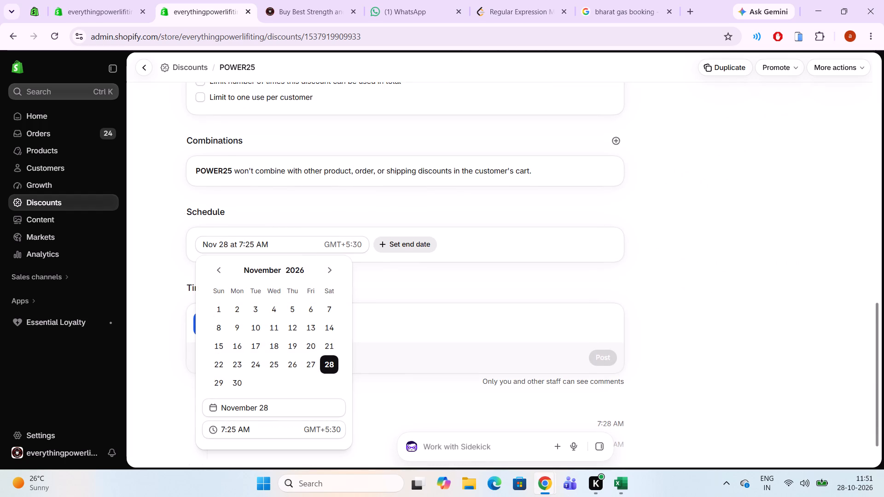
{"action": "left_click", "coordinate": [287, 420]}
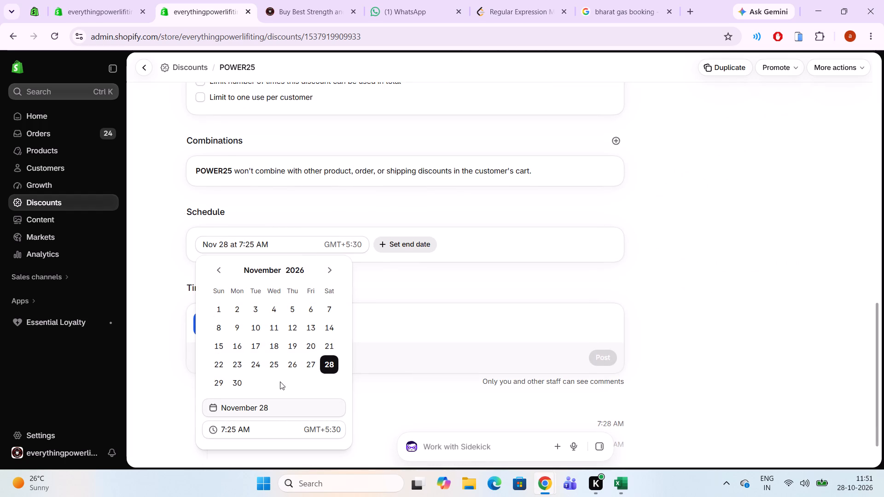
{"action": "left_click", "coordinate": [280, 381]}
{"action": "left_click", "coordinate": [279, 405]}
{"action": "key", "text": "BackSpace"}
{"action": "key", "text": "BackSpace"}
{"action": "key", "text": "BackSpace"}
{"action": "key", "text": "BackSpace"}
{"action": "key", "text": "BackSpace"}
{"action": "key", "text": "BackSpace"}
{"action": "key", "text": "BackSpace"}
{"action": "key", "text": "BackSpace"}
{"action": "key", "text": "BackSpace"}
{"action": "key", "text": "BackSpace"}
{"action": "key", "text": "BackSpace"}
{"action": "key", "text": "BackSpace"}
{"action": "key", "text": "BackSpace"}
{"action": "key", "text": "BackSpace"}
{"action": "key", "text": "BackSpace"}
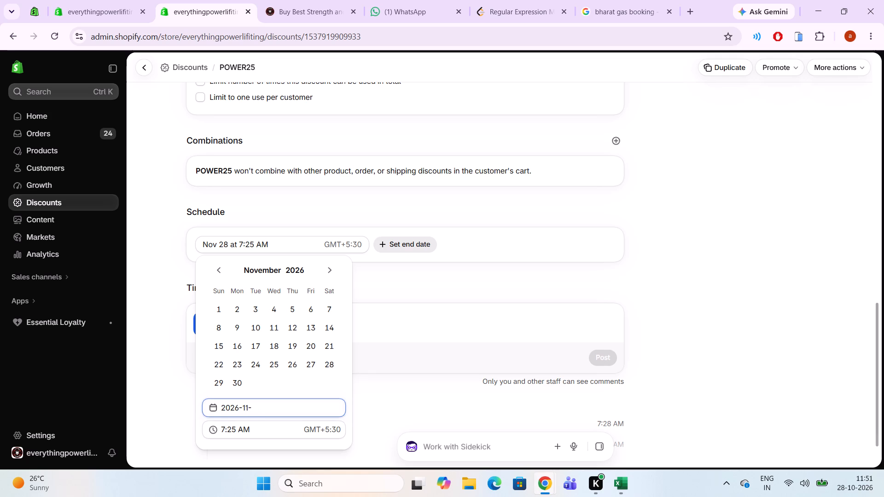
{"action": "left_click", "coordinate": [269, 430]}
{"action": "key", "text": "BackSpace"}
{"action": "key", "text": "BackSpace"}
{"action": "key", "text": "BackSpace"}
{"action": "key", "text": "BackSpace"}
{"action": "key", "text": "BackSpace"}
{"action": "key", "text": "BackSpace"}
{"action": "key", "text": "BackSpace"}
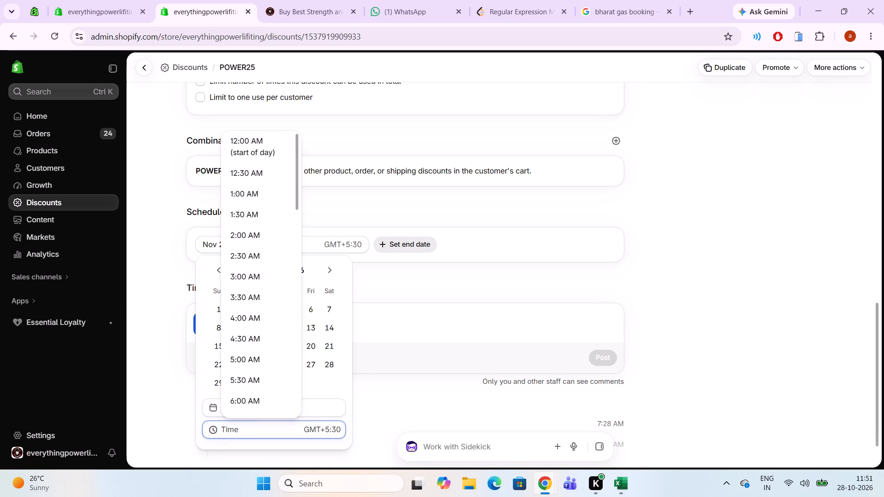
Review the POWER25 discount's code, value, collections and usage settings, and check the start date and time in its schedule.
{"action": "left_click", "coordinate": [379, 398]}
{"action": "scroll", "coordinate": [306, 347], "scroll_direction": "up", "scroll_amount": 1}
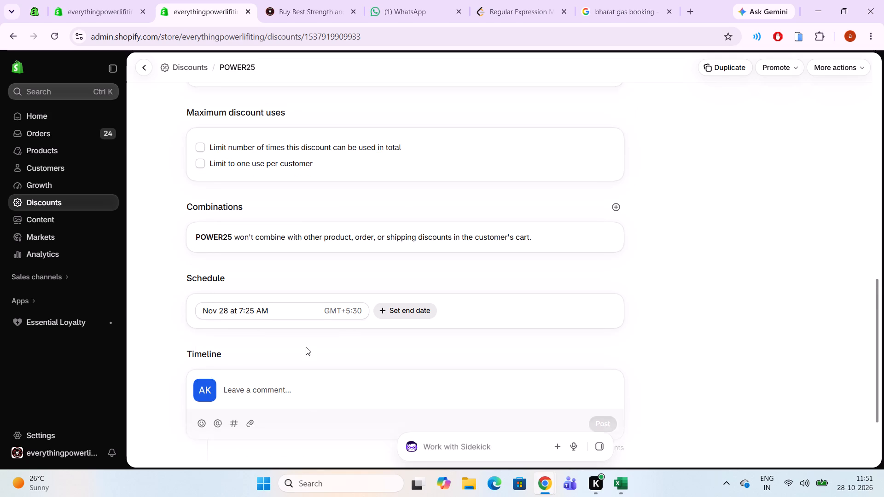
{"action": "scroll", "coordinate": [306, 347], "scroll_direction": "up", "scroll_amount": 1}
{"action": "scroll", "coordinate": [525, 272], "scroll_direction": "up", "scroll_amount": 9}
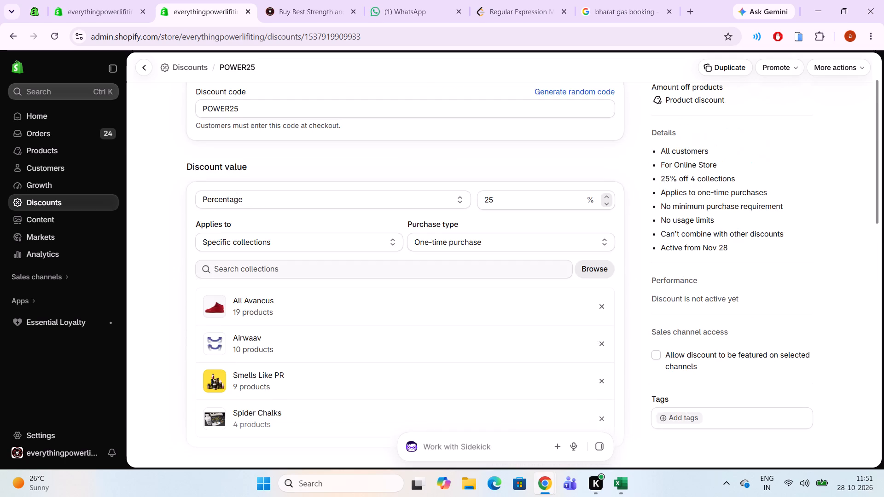
{"action": "scroll", "coordinate": [525, 272], "scroll_direction": "down", "scroll_amount": 6}
{"action": "scroll", "coordinate": [340, 269], "scroll_direction": "down", "scroll_amount": 1}
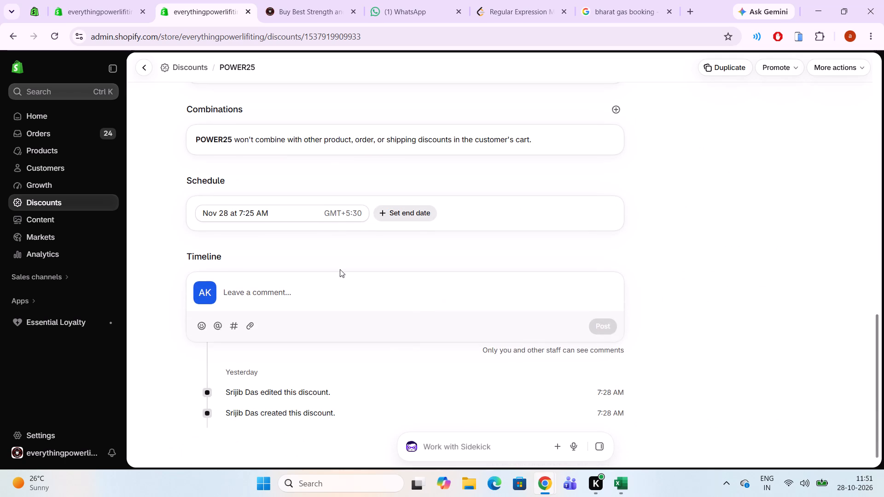
{"action": "left_click", "coordinate": [255, 213]}
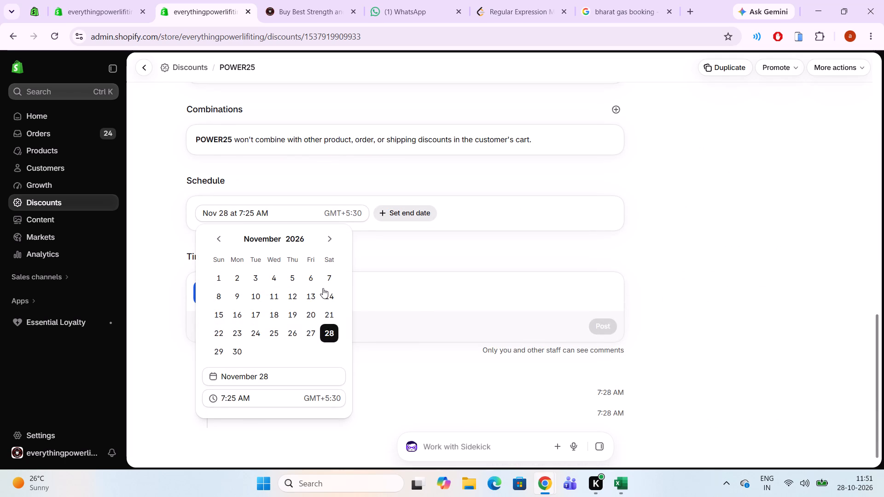
{"action": "scroll", "coordinate": [310, 293], "scroll_direction": "down", "scroll_amount": 1}
{"action": "scroll", "coordinate": [397, 266], "scroll_direction": "up", "scroll_amount": 1}
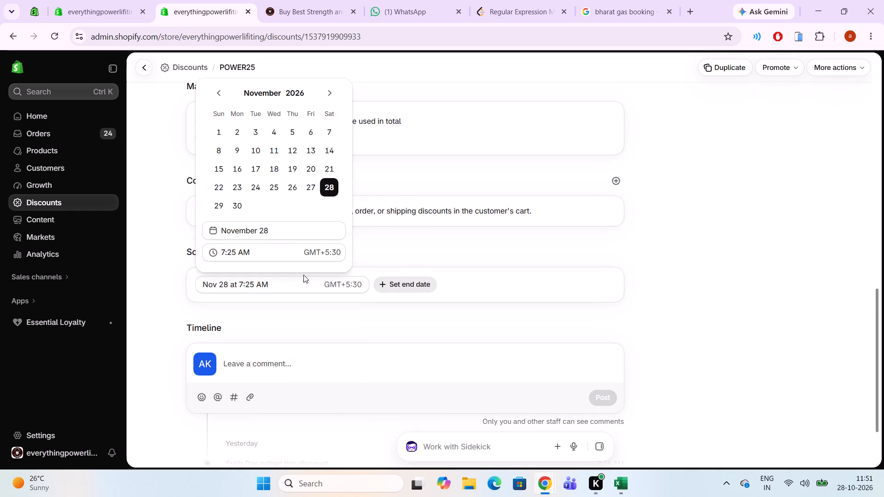
{"action": "left_click", "coordinate": [596, 252]}
{"action": "scroll", "coordinate": [596, 252], "scroll_direction": "up", "scroll_amount": 1}
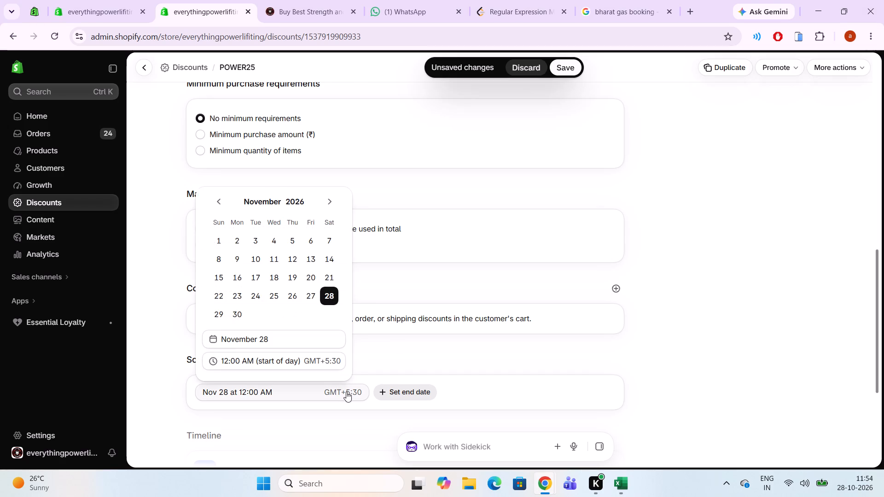
{"action": "left_click", "coordinate": [341, 390]}
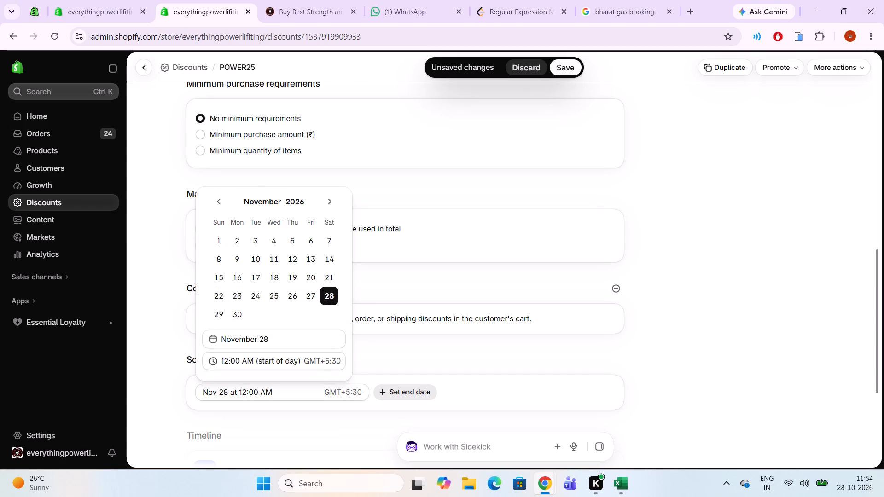
{"action": "left_click", "coordinate": [323, 362]}
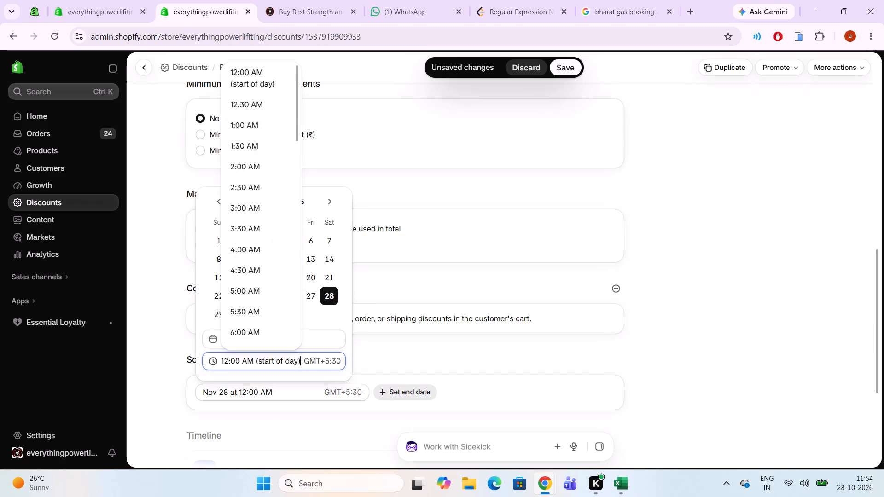
{"action": "scroll", "coordinate": [283, 193], "scroll_direction": "up", "scroll_amount": 2}
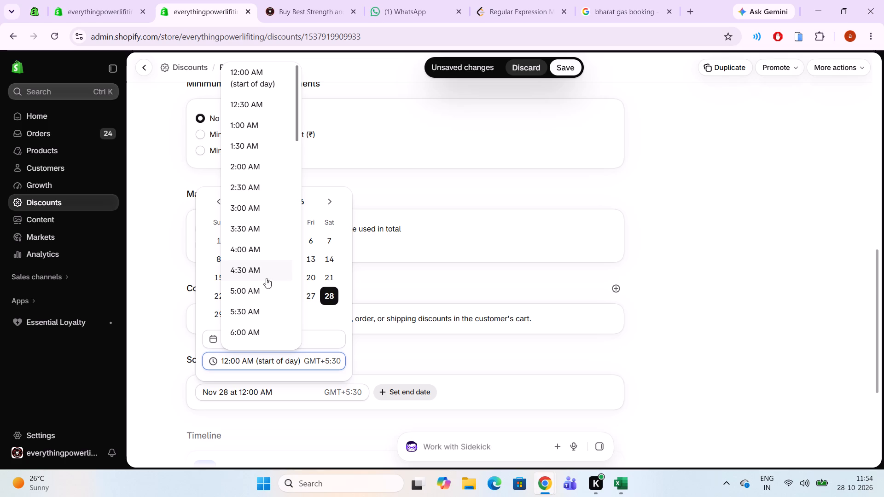
{"action": "scroll", "coordinate": [263, 292], "scroll_direction": "up", "scroll_amount": 3}
{"action": "scroll", "coordinate": [241, 135], "scroll_direction": "up", "scroll_amount": 1}
{"action": "scroll", "coordinate": [241, 135], "scroll_direction": "down", "scroll_amount": 2}
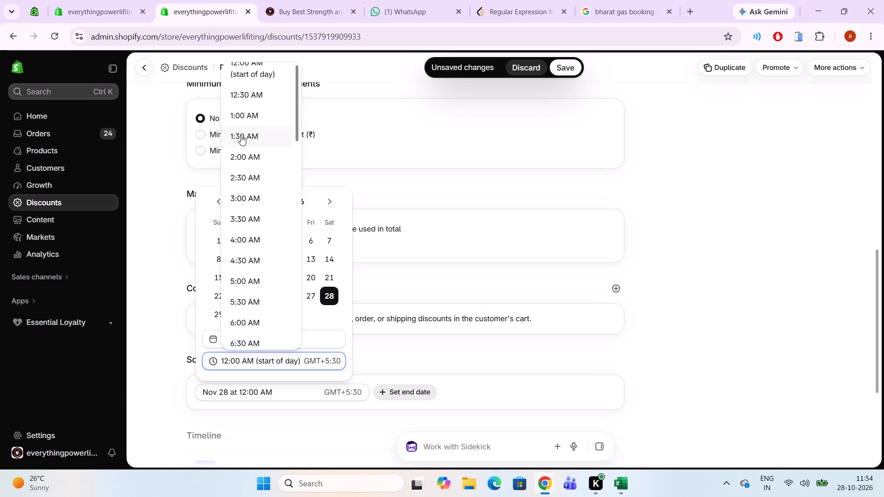
{"action": "scroll", "coordinate": [241, 135], "scroll_direction": "down", "scroll_amount": 3}
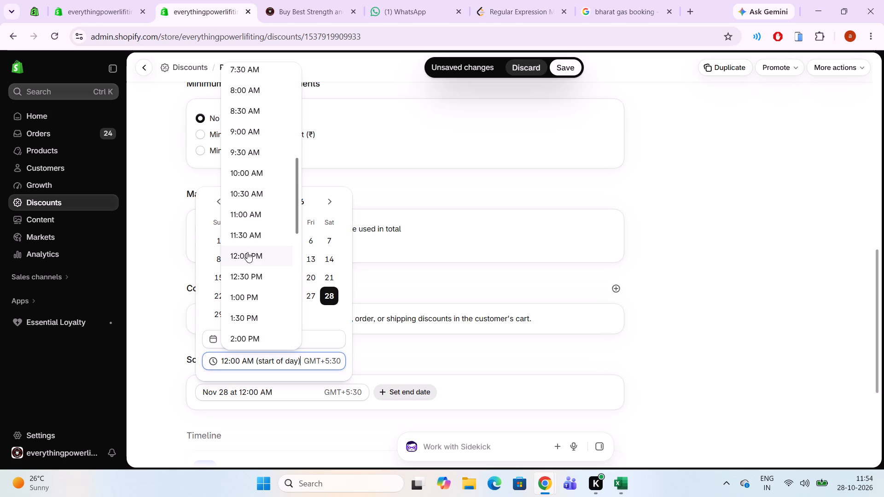
{"action": "left_click", "coordinate": [247, 252]}
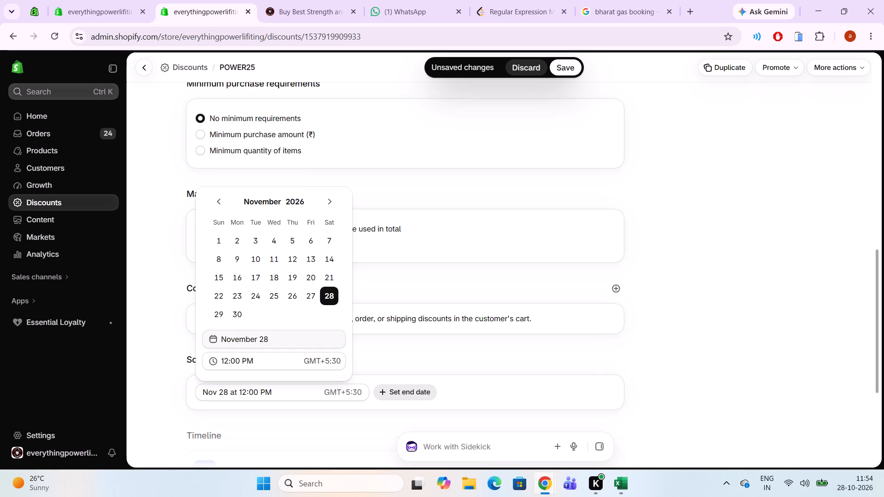
{"action": "left_click", "coordinate": [371, 346]}
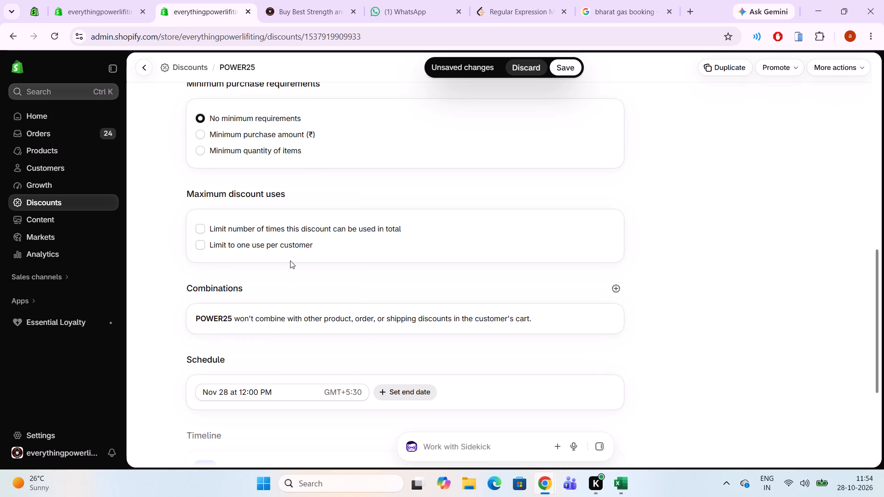
Review the POWER25 discount's settings, status and details from the discount value through to the usage limits.
{"action": "scroll", "coordinate": [290, 260], "scroll_direction": "up", "scroll_amount": 6}
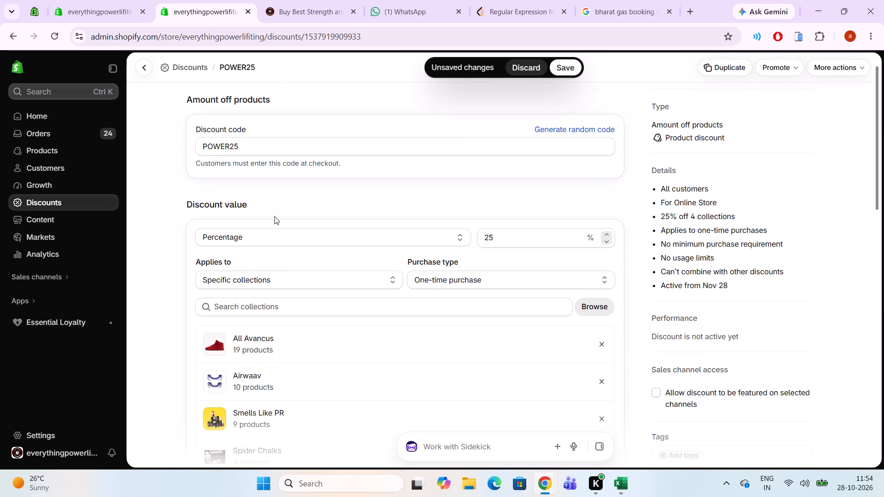
{"action": "scroll", "coordinate": [288, 261], "scroll_direction": "down", "scroll_amount": 2}
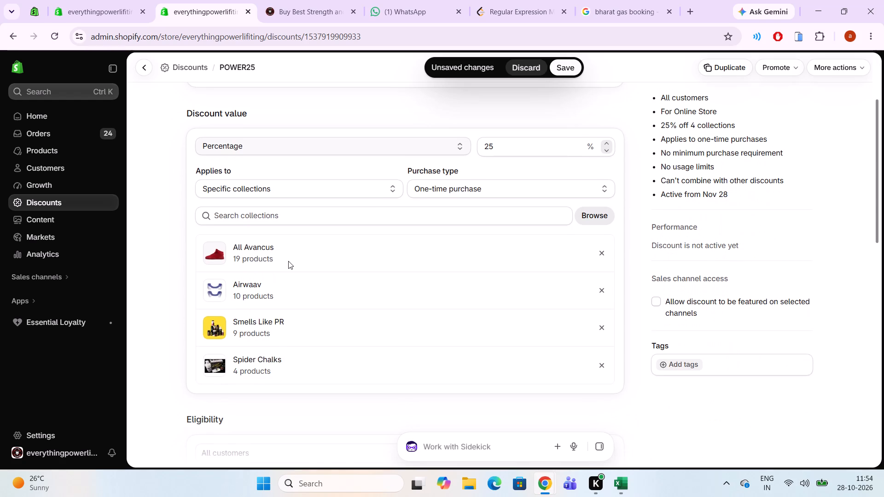
{"action": "scroll", "coordinate": [312, 288], "scroll_direction": "down", "scroll_amount": 4}
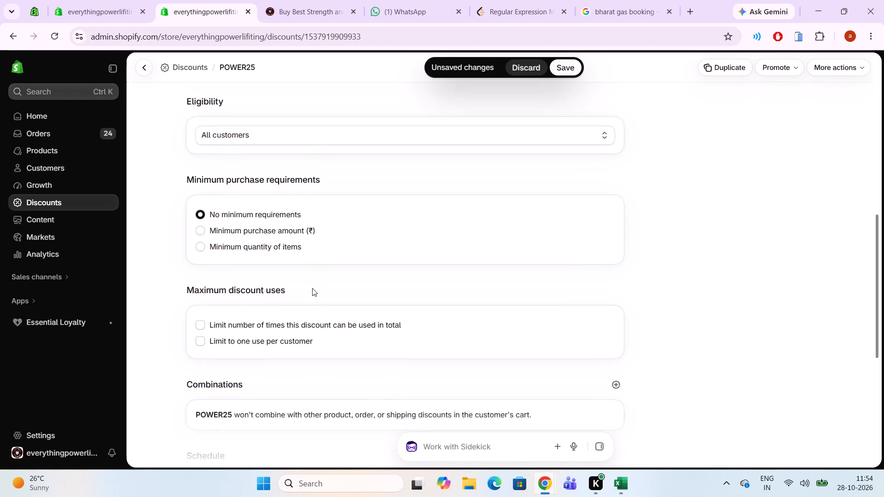
{"action": "scroll", "coordinate": [312, 288], "scroll_direction": "down", "scroll_amount": 2}
{"action": "scroll", "coordinate": [312, 288], "scroll_direction": "up", "scroll_amount": 4}
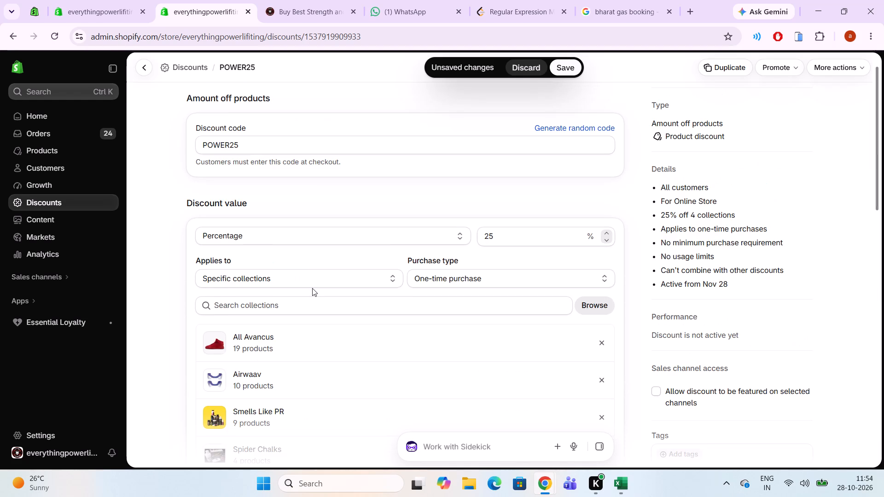
{"action": "scroll", "coordinate": [312, 288], "scroll_direction": "up", "scroll_amount": 1}
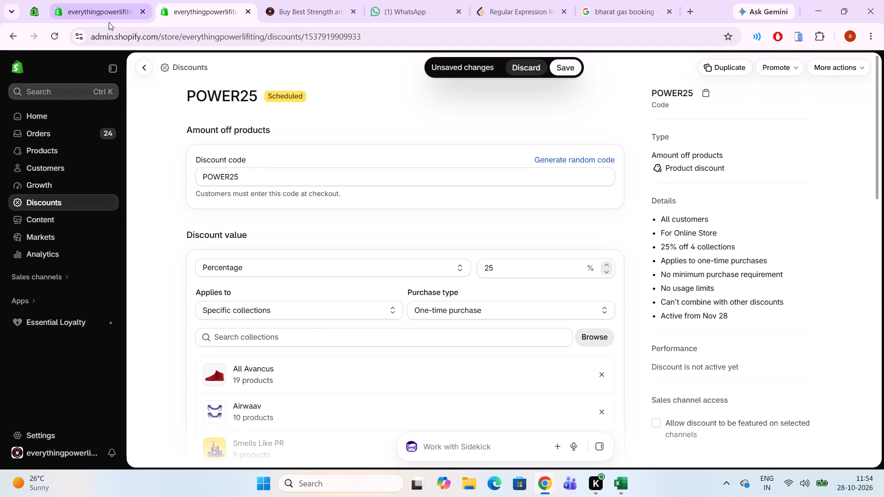
Exit the theme editor and open the store's Discounts list alongside the POWER25 discount page.
{"action": "left_click", "coordinate": [109, 22]}
{"action": "left_click", "coordinate": [18, 72]}
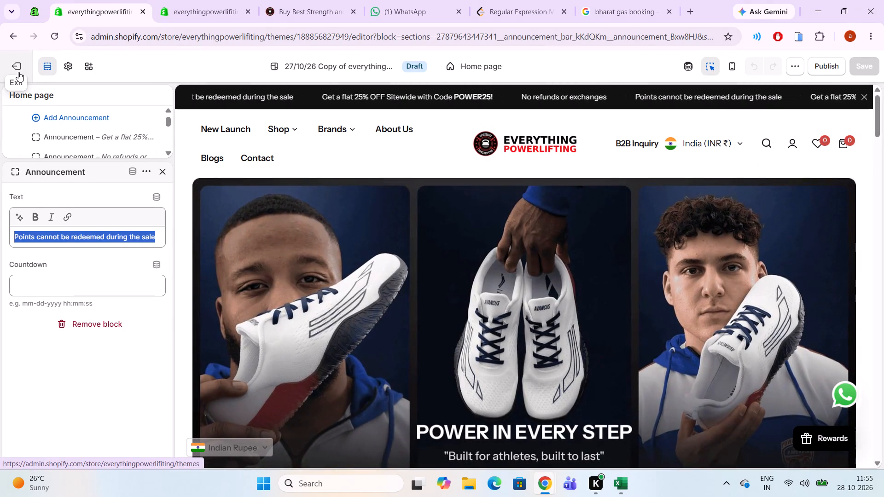
{"action": "left_click", "coordinate": [191, 7]}
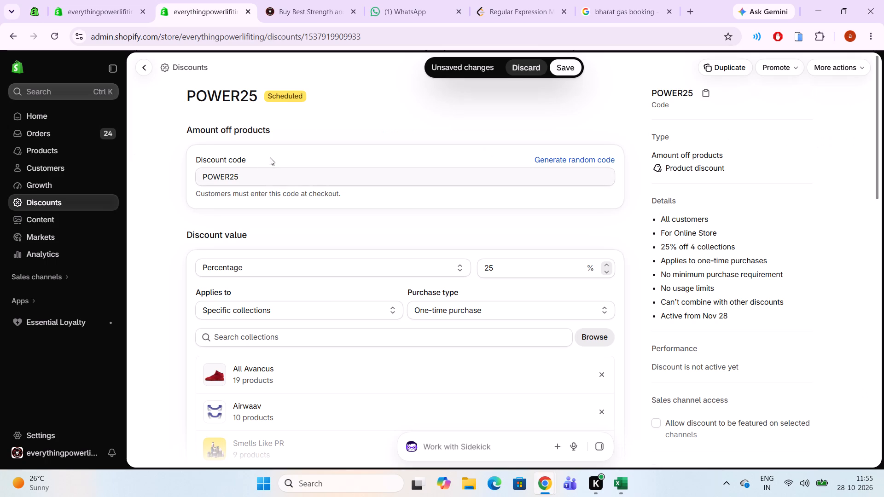
{"action": "left_click", "coordinate": [103, 0]}
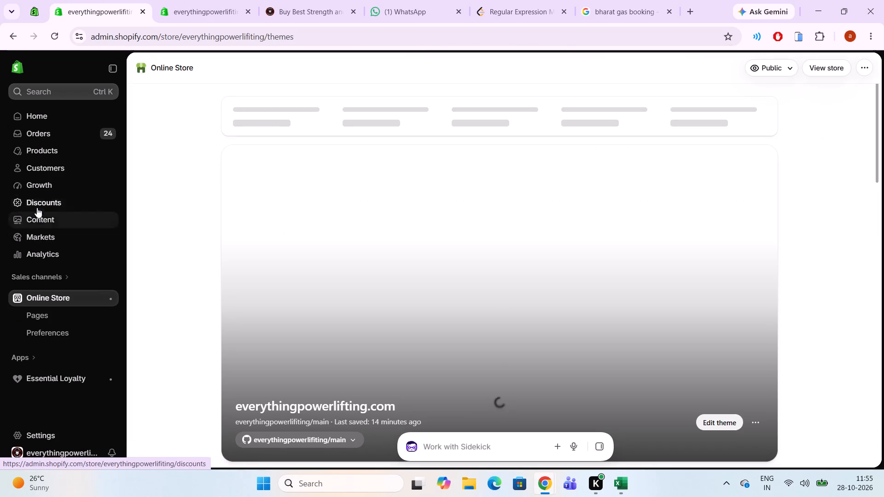
{"action": "left_click", "coordinate": [43, 183]}
{"action": "left_click", "coordinate": [39, 250]}
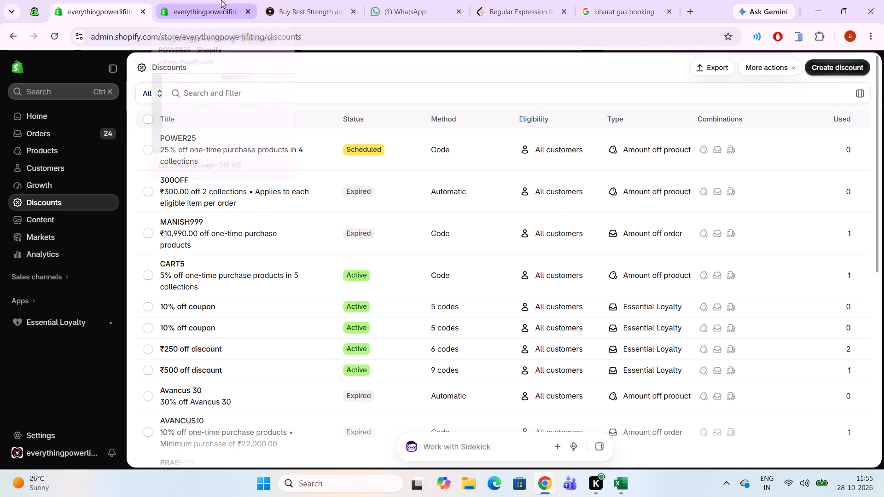
Copy the discount code POWER25 from the existing discount and save its pending schedule change.
{"action": "left_click", "coordinate": [191, 8]}
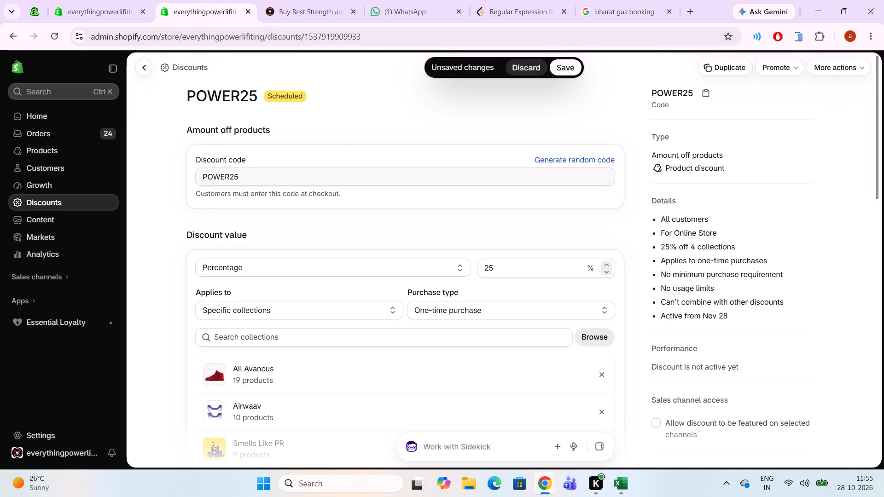
{"action": "left_click_drag", "start_coordinate": [257, 182], "coordinate": [197, 179]}
{"action": "key", "text": "ctrl+c"}
{"action": "key", "text": "ctrl+c"}
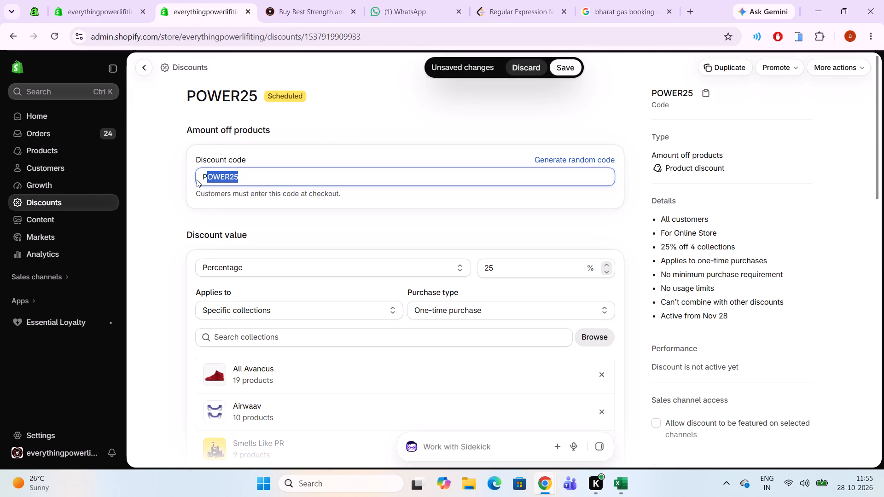
{"action": "left_click", "coordinate": [566, 64]}
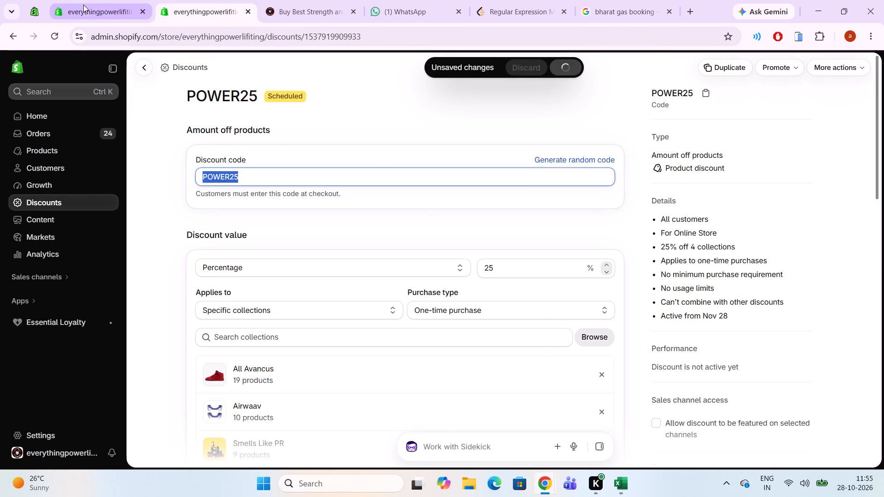
Start a new Amount off products discount and enter POWER25 as its discount code.
{"action": "left_click", "coordinate": [83, 5]}
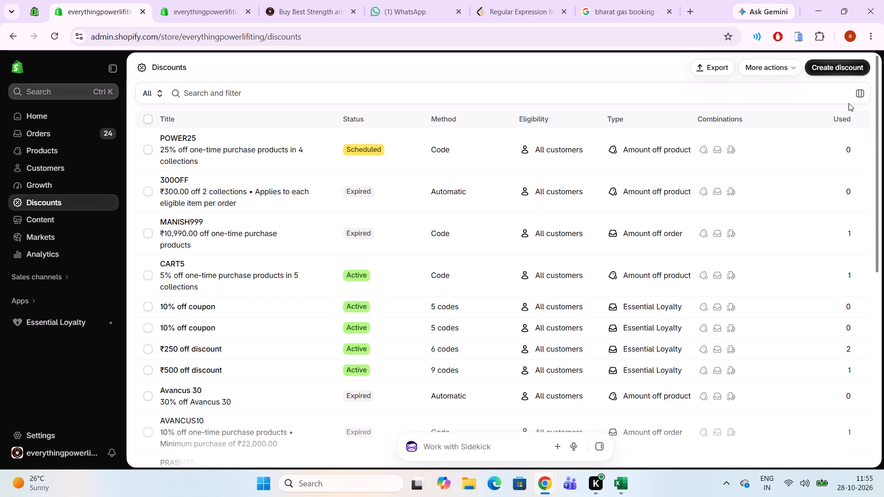
{"action": "left_click", "coordinate": [831, 71]}
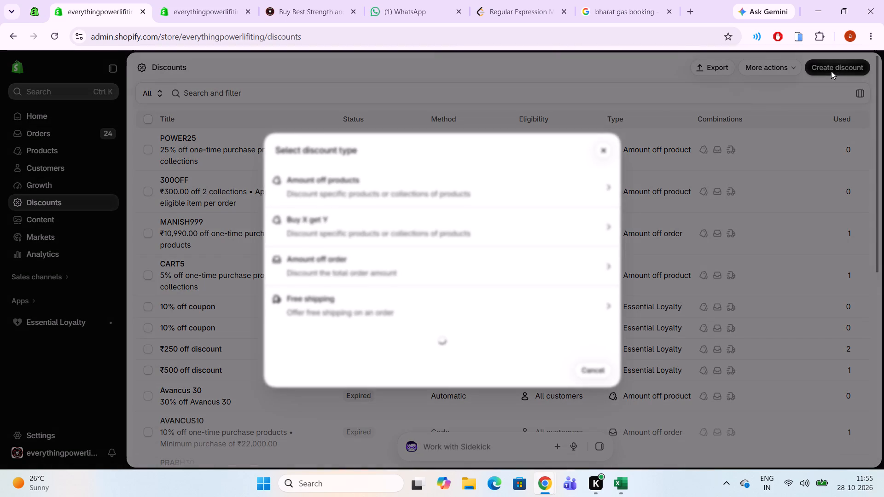
{"action": "left_click", "coordinate": [369, 177]}
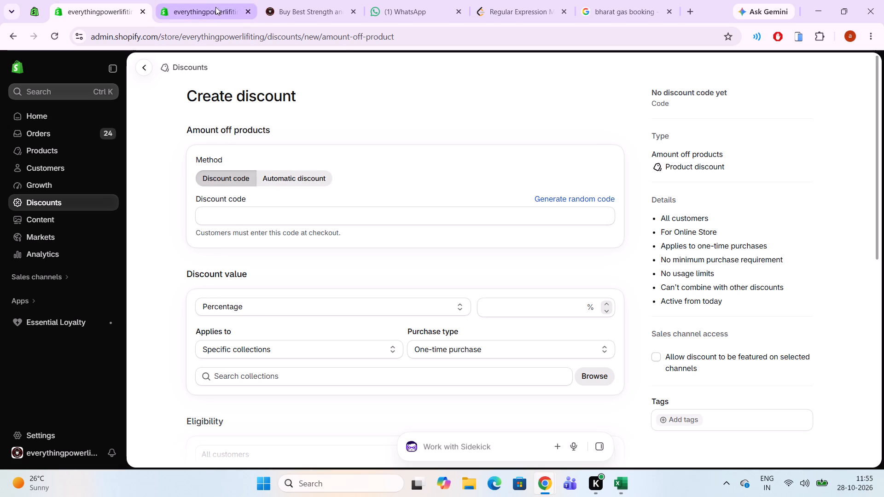
{"action": "left_click", "coordinate": [202, 7]}
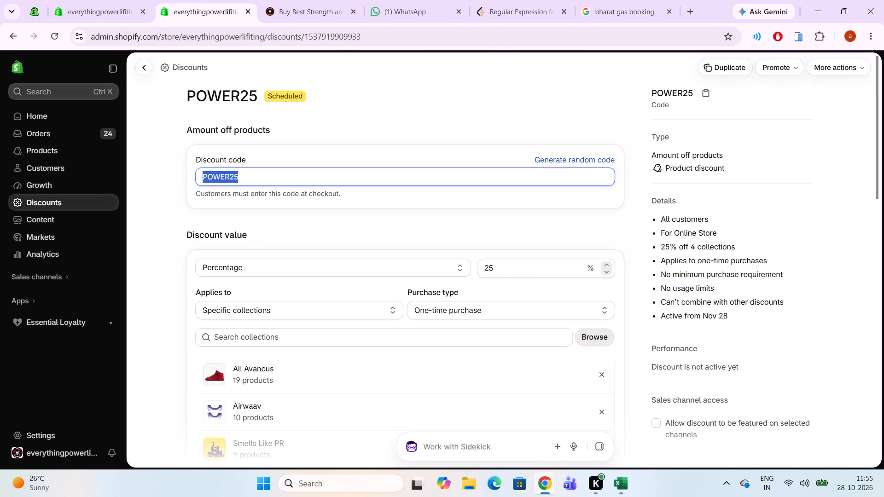
{"action": "left_click", "coordinate": [101, 20]}
{"action": "left_click", "coordinate": [232, 216]}
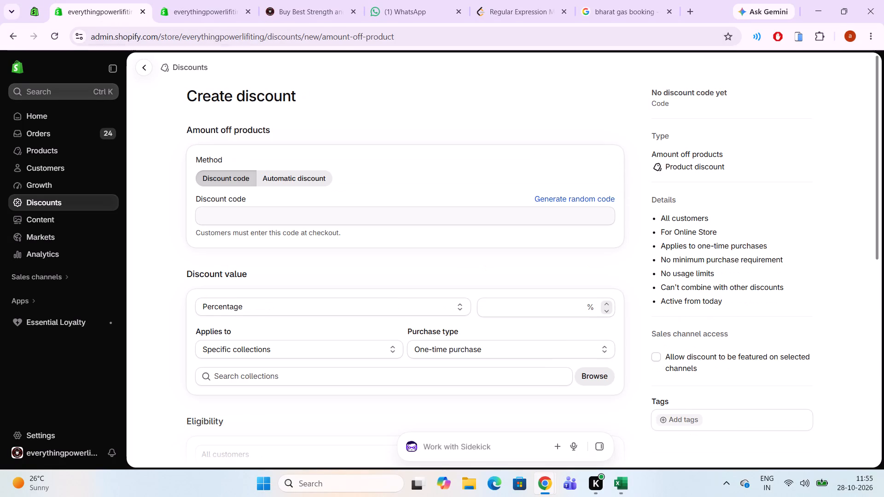
{"action": "key", "text": "ctrl+v"}
{"action": "key", "text": "alt+Tab"}
{"action": "key", "text": "alt+Tab"}
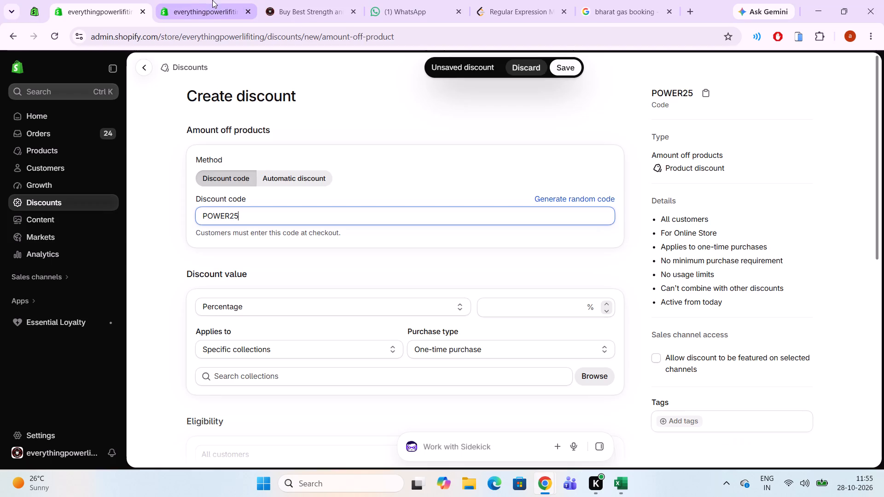
Set the new discount's percentage value to 25, matching the existing POWER25 discount.
{"action": "left_click", "coordinate": [201, 3]}
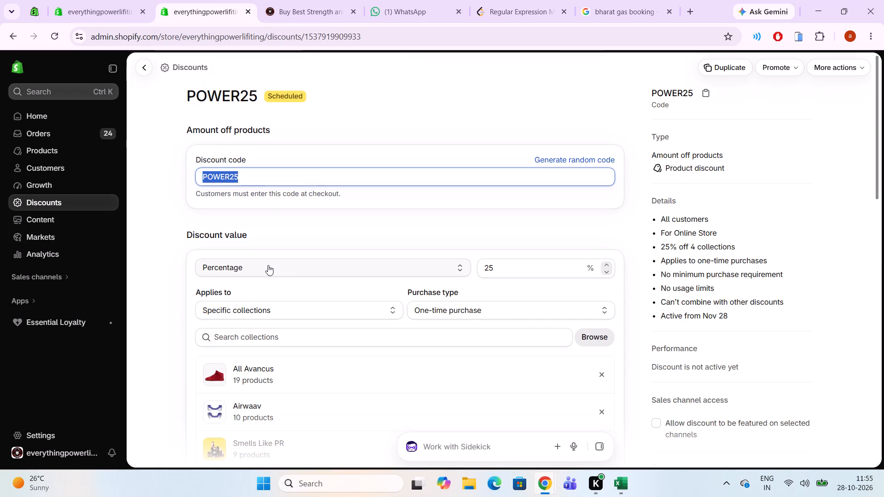
{"action": "key", "text": "alt+Tab"}
{"action": "key", "text": "alt+Tab"}
{"action": "left_click", "coordinate": [82, 18]}
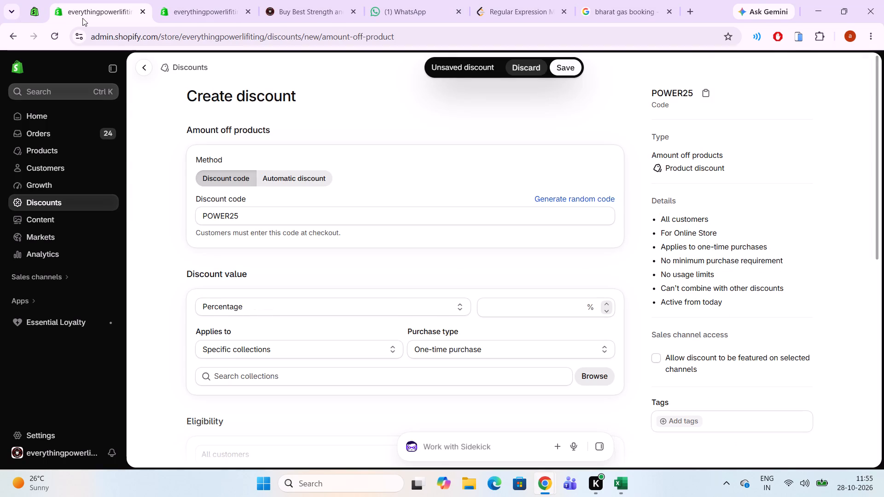
{"action": "left_click", "coordinate": [509, 306]}
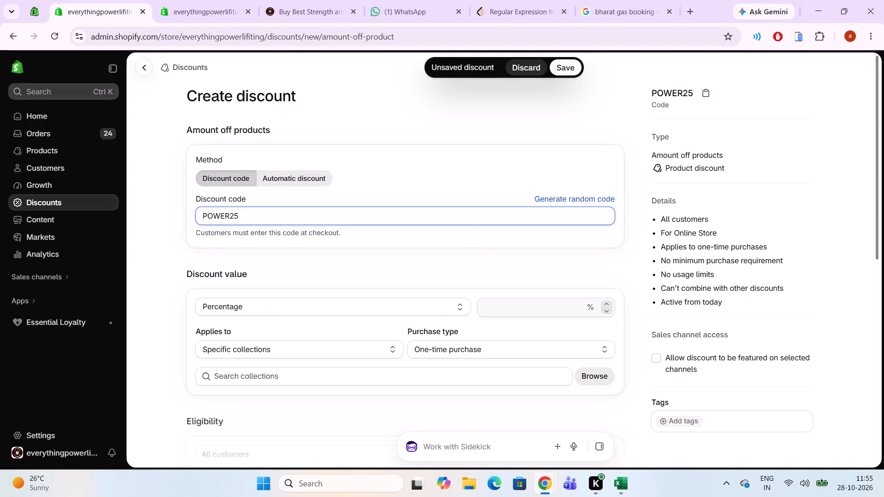
{"action": "type", "text": "25"}
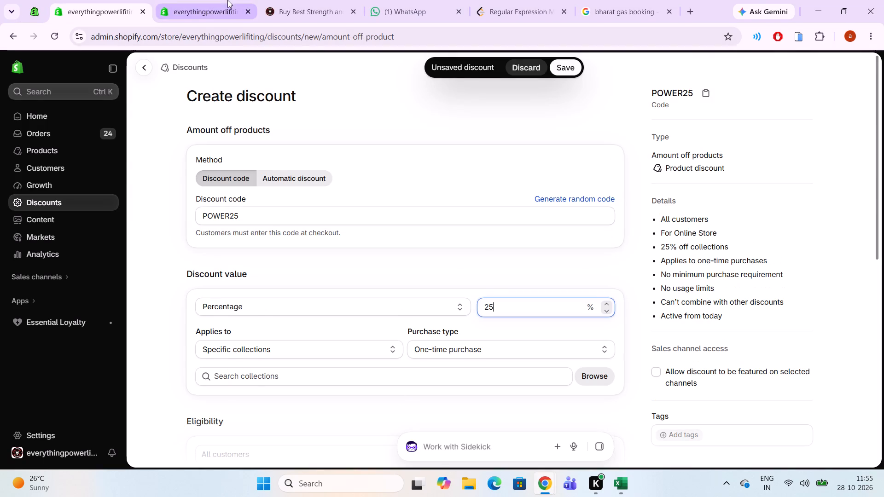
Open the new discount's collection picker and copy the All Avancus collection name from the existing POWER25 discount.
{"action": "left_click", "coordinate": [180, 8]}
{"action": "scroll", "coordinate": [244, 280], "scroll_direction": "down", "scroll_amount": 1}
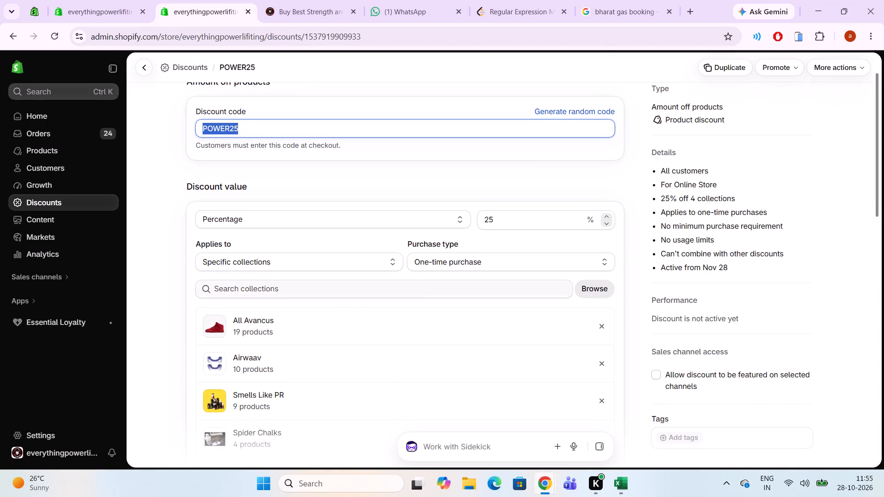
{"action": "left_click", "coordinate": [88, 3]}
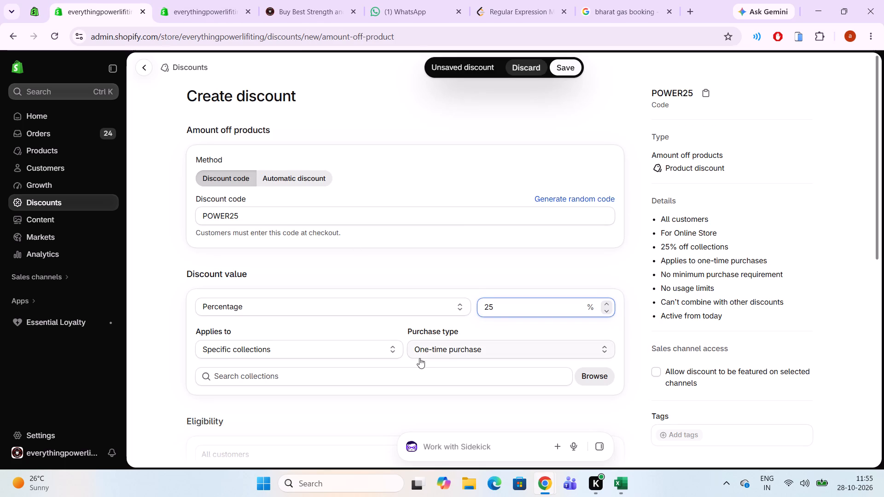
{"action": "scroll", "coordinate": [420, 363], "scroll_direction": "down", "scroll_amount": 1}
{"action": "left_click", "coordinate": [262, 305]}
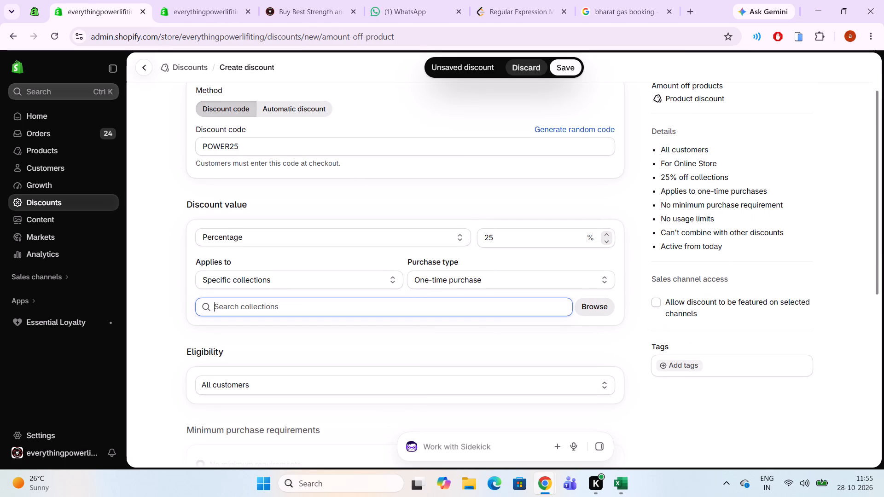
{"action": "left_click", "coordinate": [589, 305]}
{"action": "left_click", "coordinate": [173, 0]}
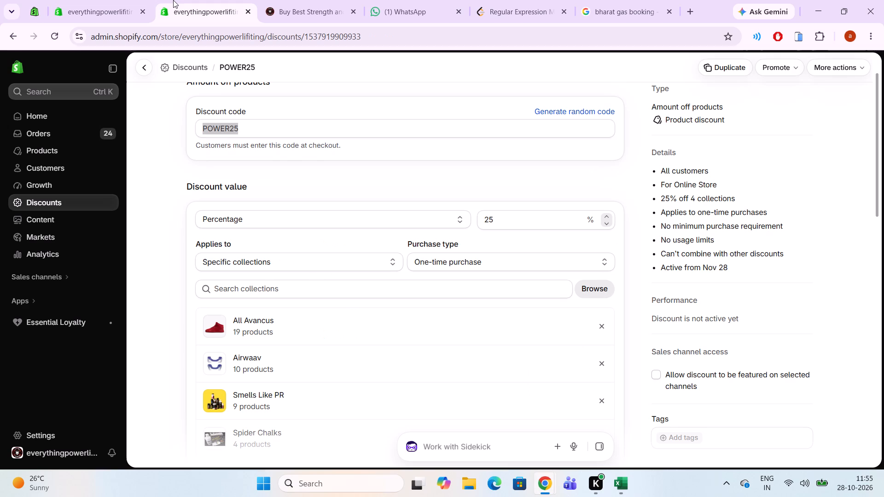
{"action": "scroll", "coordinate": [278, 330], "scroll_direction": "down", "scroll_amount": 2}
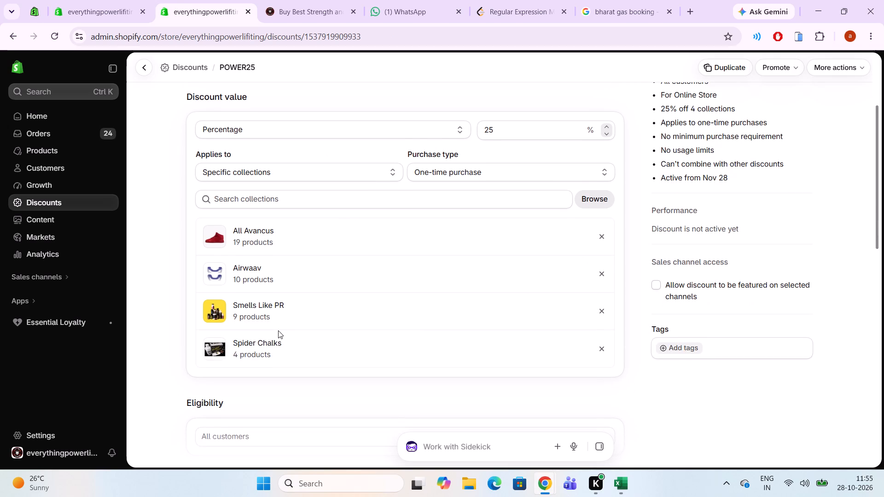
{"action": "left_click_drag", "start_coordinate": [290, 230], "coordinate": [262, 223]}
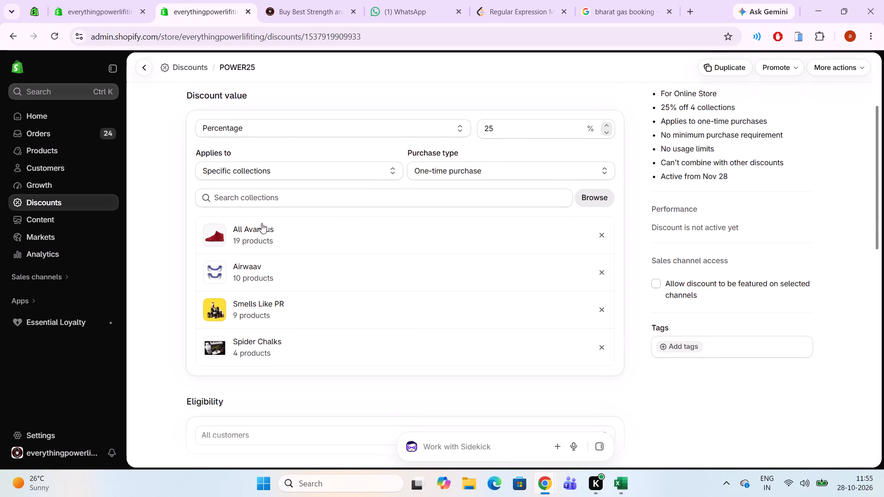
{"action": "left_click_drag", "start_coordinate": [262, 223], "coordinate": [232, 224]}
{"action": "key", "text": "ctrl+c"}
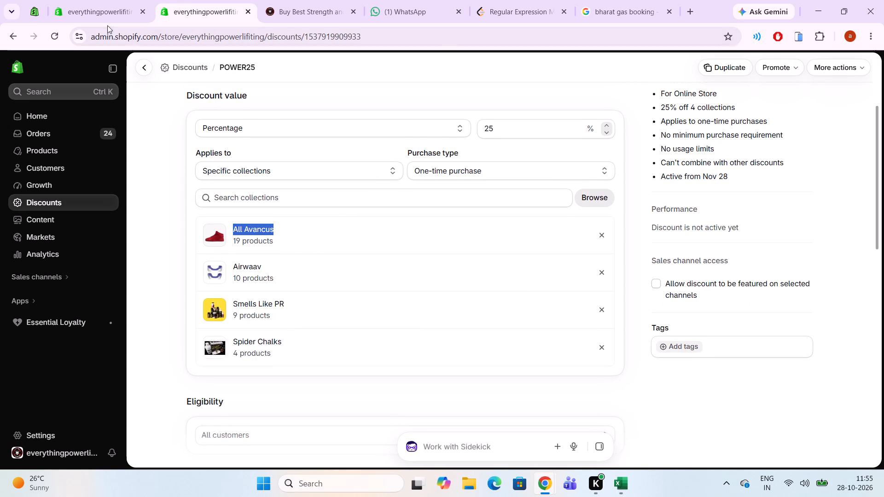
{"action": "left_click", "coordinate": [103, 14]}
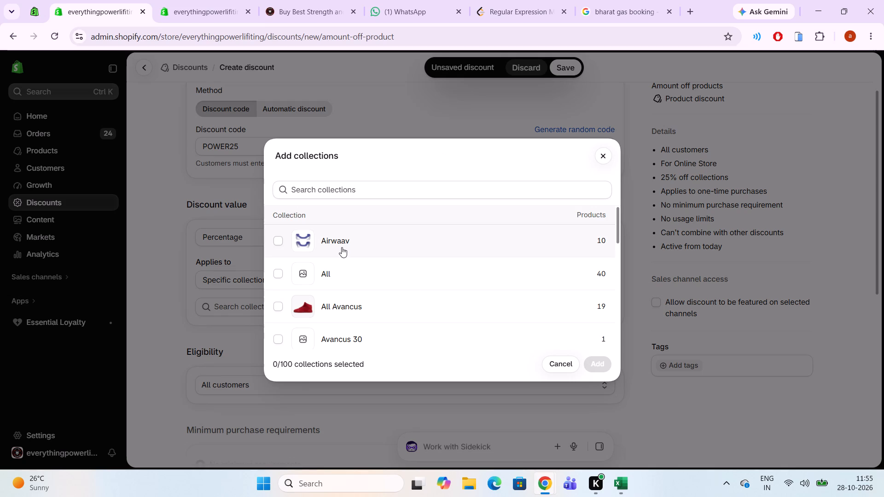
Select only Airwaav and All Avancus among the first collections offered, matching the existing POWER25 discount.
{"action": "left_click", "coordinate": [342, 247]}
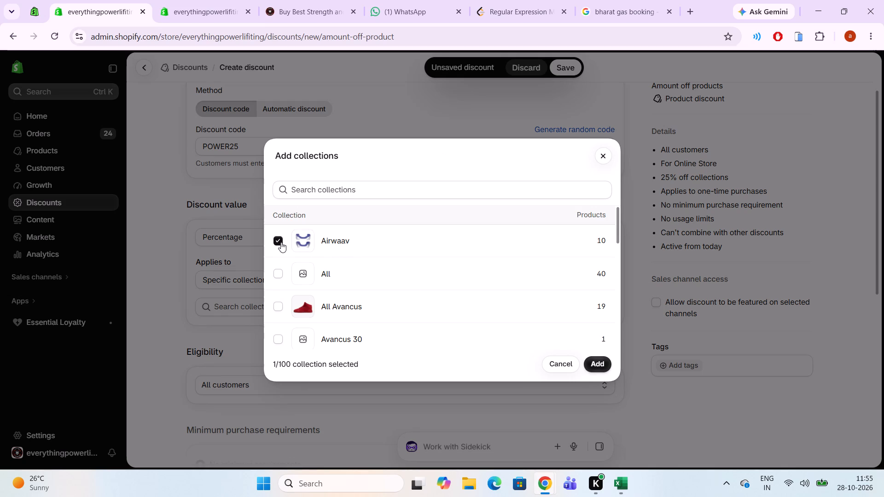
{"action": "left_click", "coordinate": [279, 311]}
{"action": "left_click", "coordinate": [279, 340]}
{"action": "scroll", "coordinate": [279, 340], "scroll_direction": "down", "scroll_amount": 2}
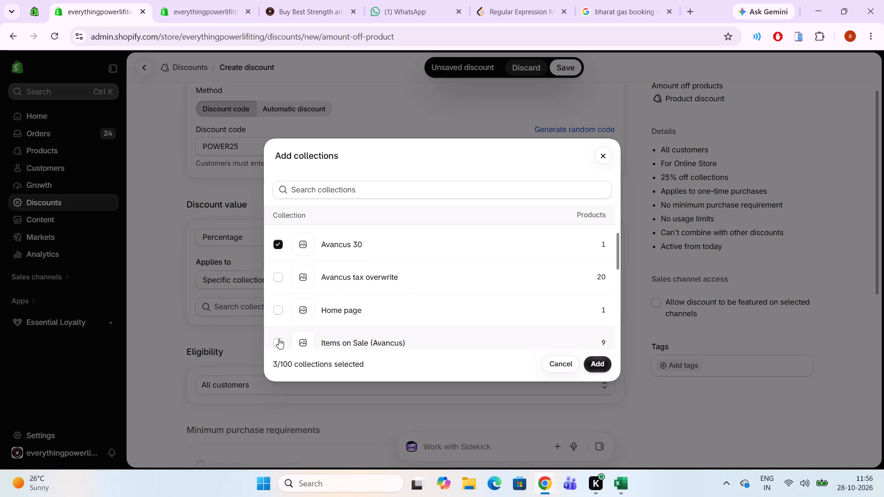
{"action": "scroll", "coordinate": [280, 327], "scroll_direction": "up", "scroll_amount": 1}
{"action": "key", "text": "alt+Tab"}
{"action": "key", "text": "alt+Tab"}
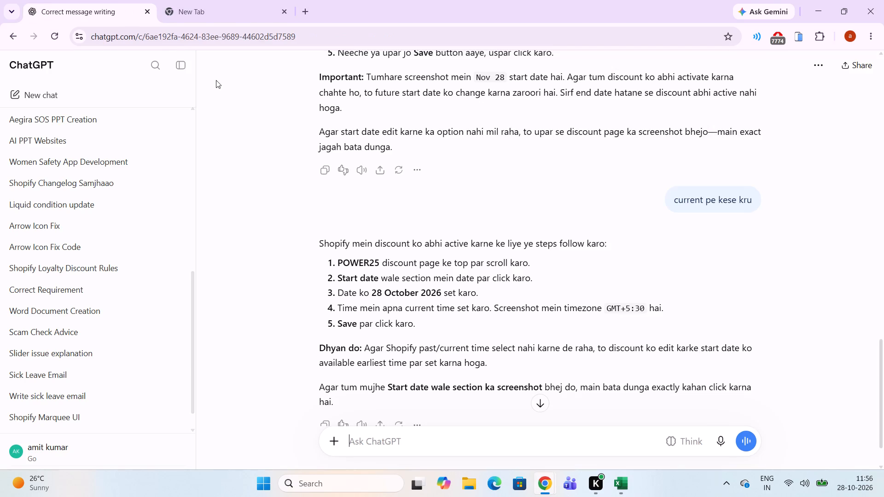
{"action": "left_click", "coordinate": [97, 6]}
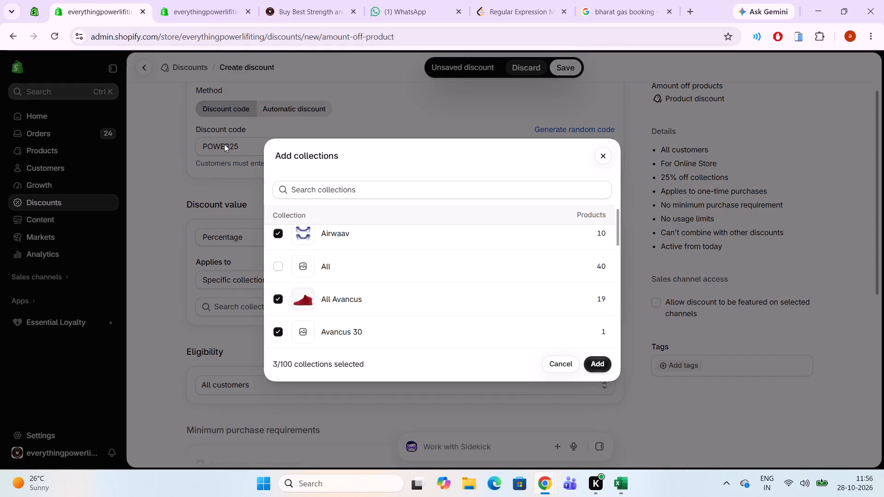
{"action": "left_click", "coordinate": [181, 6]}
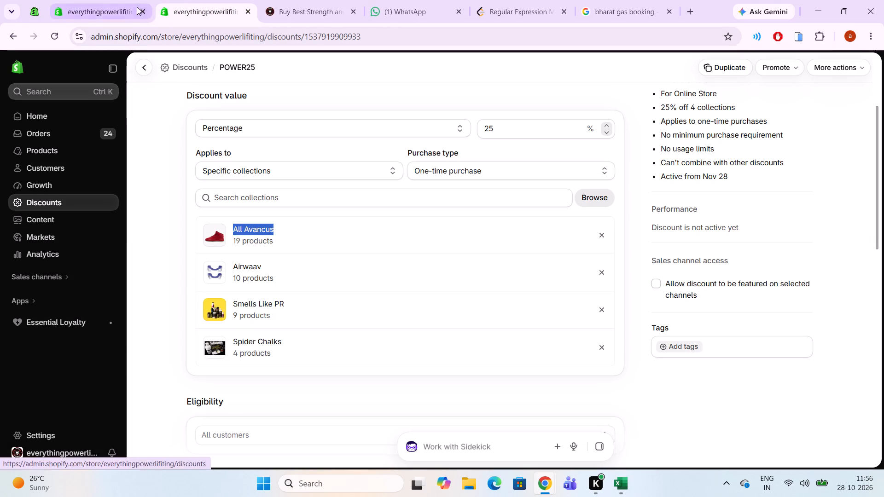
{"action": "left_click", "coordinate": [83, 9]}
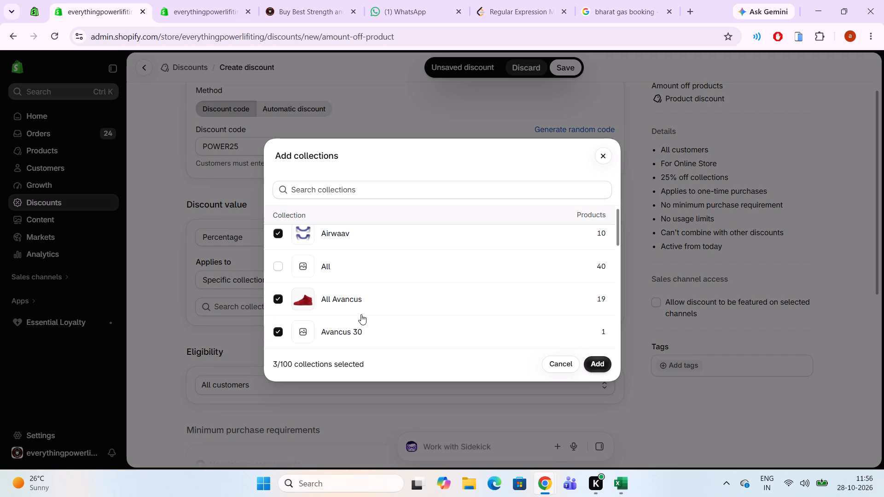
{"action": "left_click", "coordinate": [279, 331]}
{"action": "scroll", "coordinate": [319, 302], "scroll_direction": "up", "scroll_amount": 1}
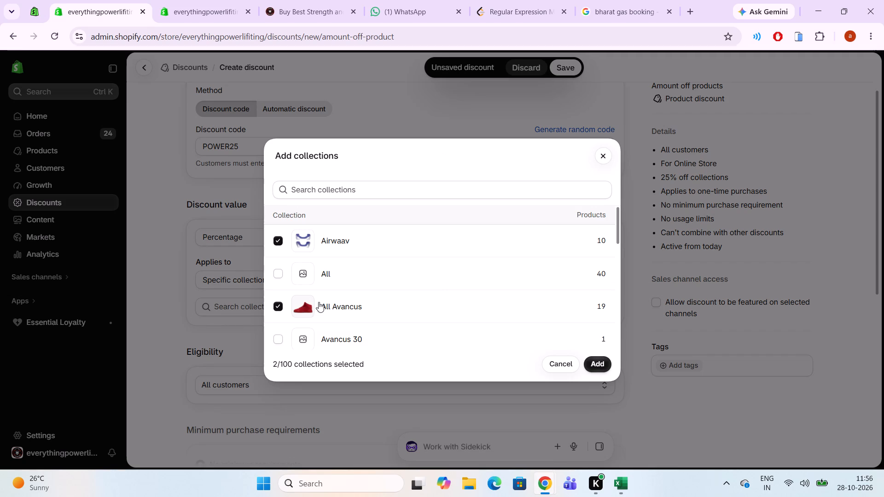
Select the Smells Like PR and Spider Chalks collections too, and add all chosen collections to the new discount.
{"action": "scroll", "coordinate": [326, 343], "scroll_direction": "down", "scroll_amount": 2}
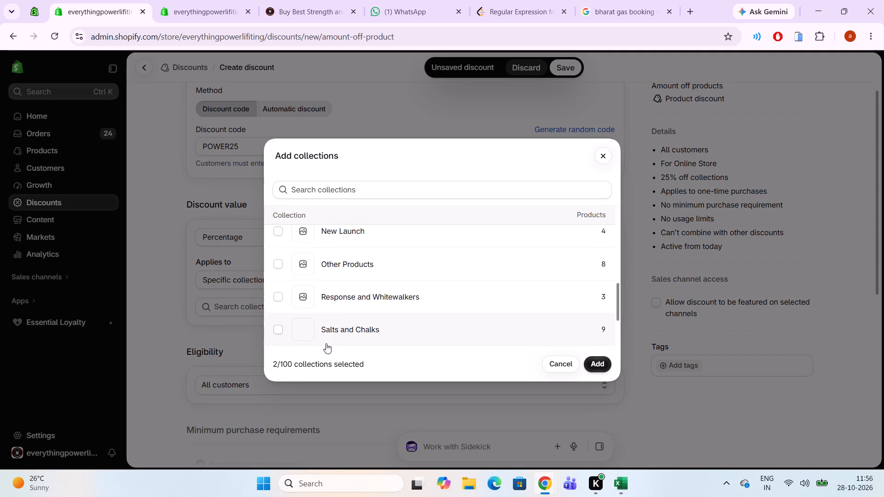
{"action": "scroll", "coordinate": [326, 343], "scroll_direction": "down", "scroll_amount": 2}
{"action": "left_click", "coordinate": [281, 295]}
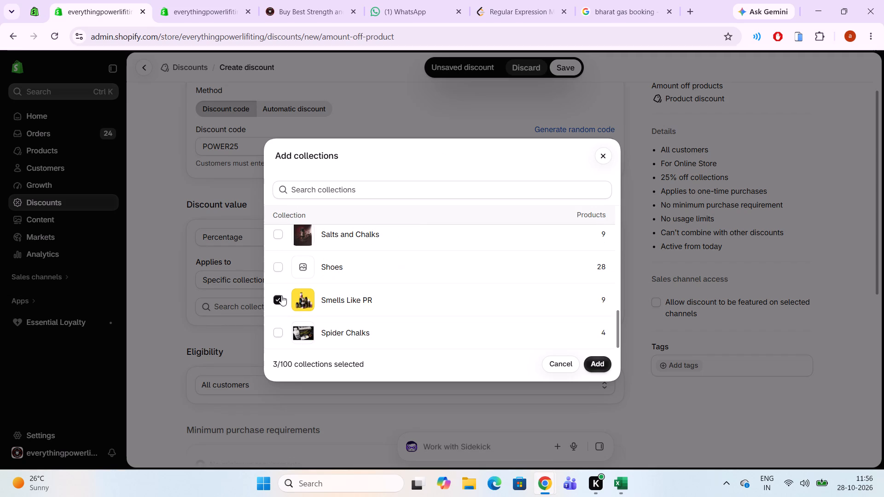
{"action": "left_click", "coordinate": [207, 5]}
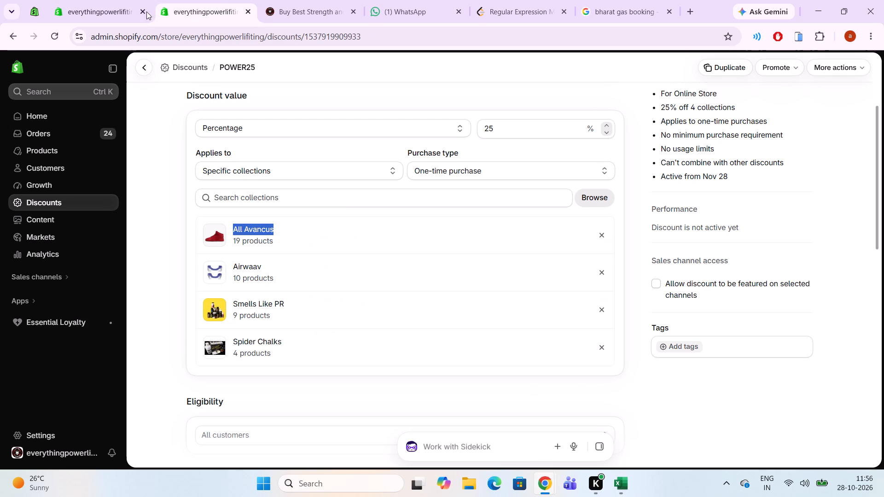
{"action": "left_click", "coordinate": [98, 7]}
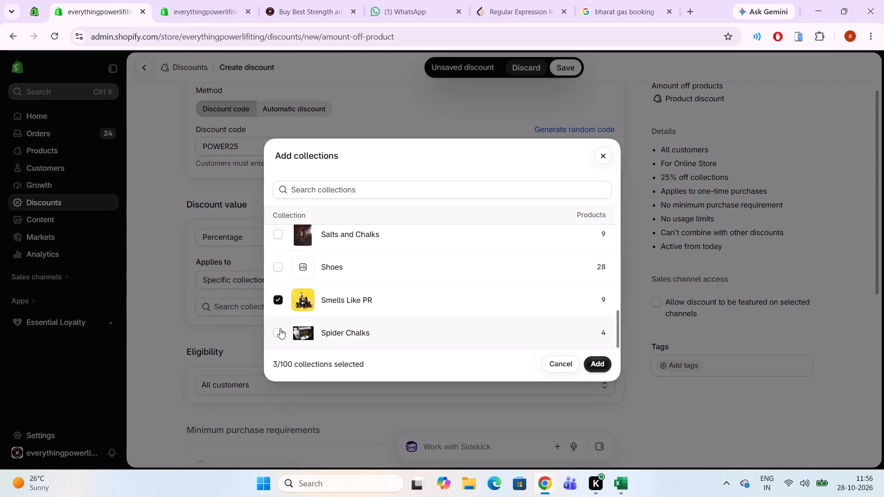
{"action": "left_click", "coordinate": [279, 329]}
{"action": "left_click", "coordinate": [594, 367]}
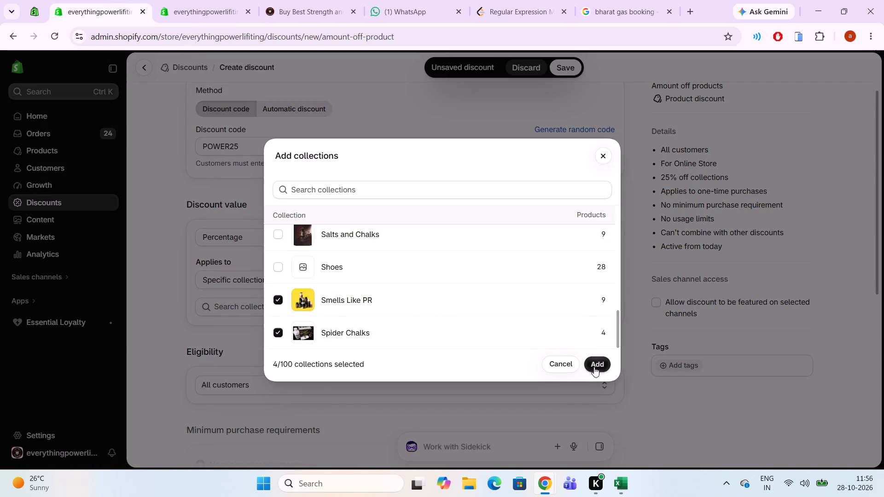
Compare the new discount's collections, eligibility, purchase requirements, usage limits, combinations and schedule with the existing POWER25 discount.
{"action": "scroll", "coordinate": [358, 338], "scroll_direction": "down", "scroll_amount": 2}
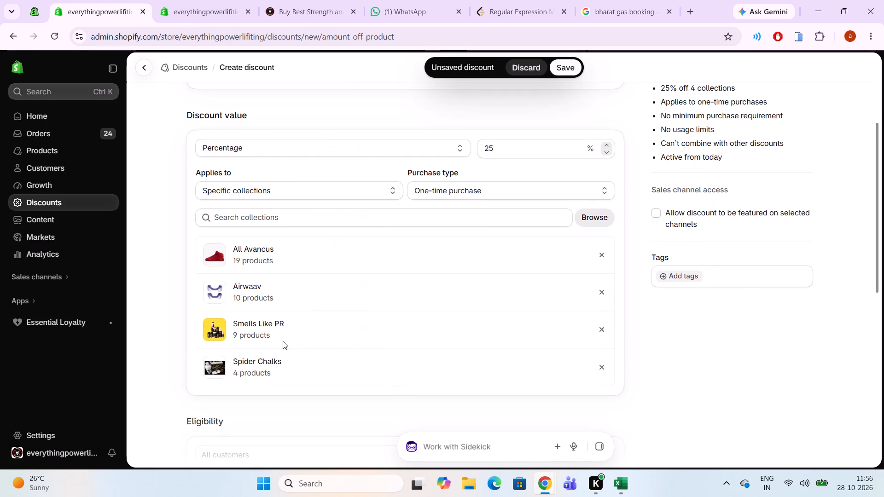
{"action": "left_click", "coordinate": [210, 13]}
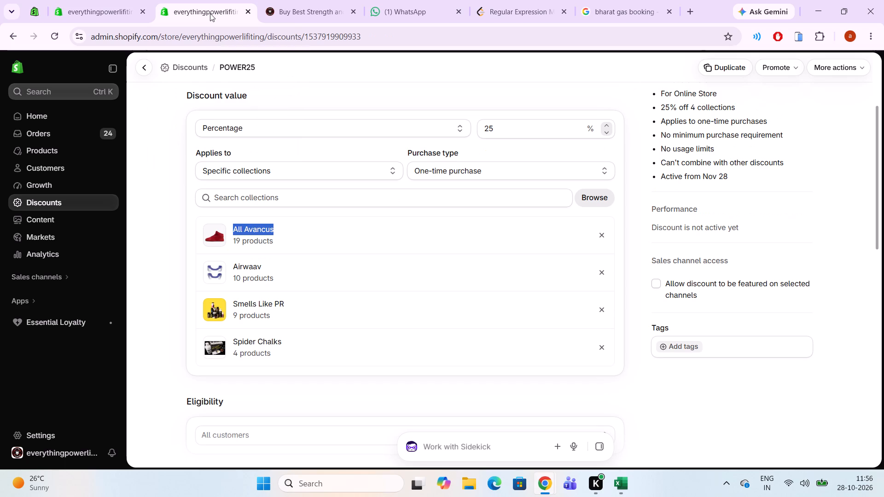
{"action": "left_click", "coordinate": [87, 6]}
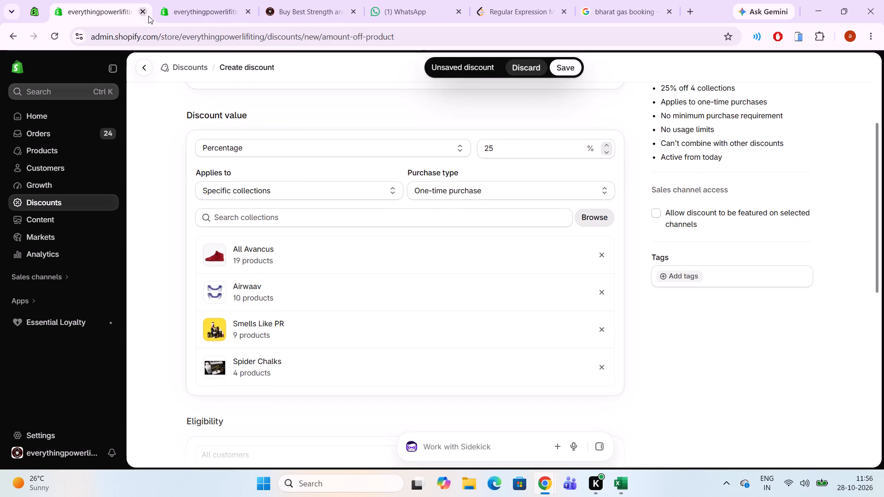
{"action": "left_click", "coordinate": [192, 7]}
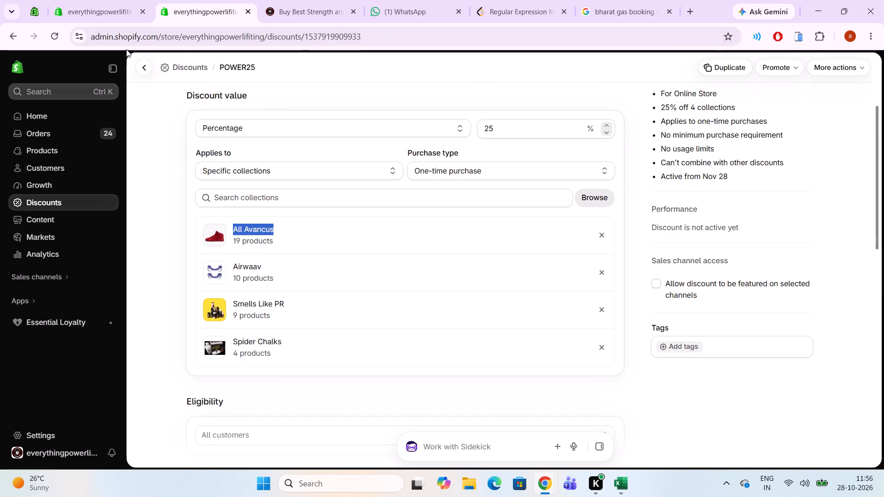
{"action": "left_click", "coordinate": [91, 12]}
{"action": "scroll", "coordinate": [257, 255], "scroll_direction": "down", "scroll_amount": 1}
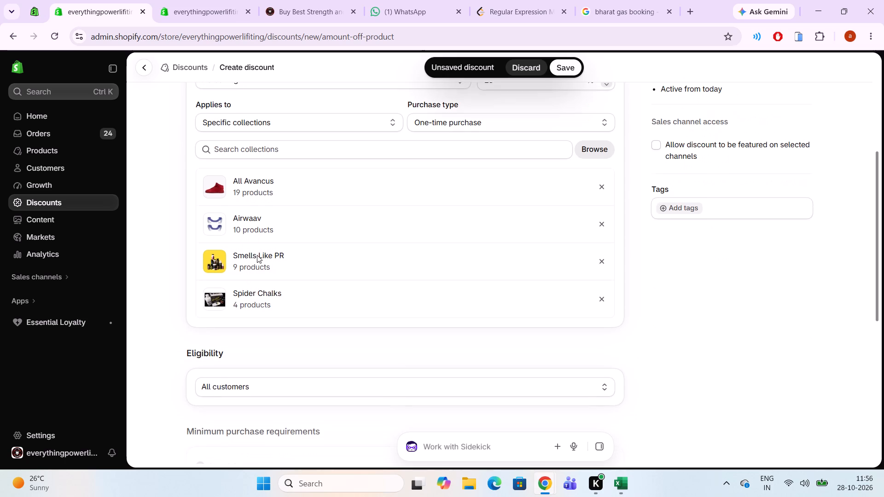
{"action": "scroll", "coordinate": [257, 255], "scroll_direction": "down", "scroll_amount": 1}
{"action": "left_click", "coordinate": [195, 11]}
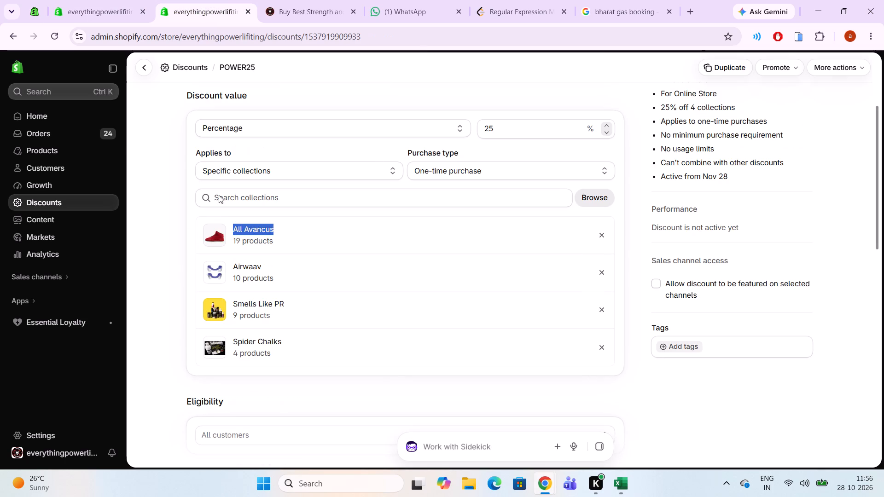
{"action": "scroll", "coordinate": [238, 307], "scroll_direction": "down", "scroll_amount": 6}
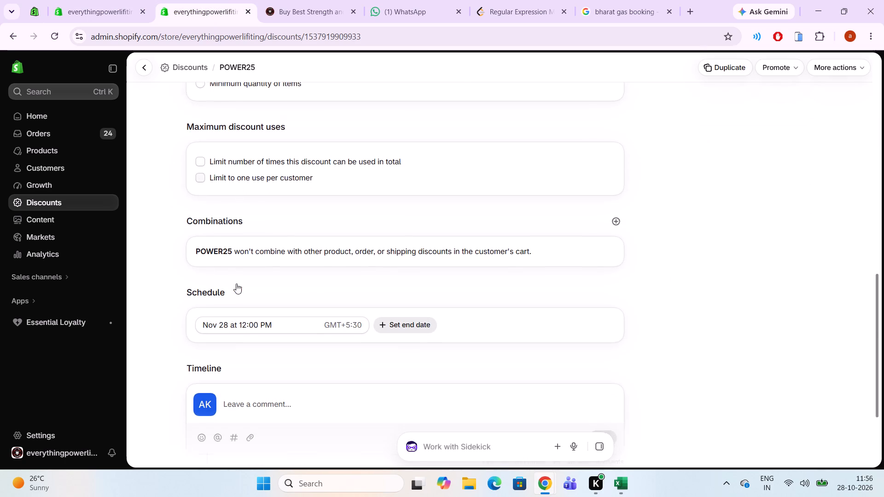
{"action": "scroll", "coordinate": [236, 283], "scroll_direction": "down", "scroll_amount": 2}
{"action": "left_click", "coordinate": [105, 7]}
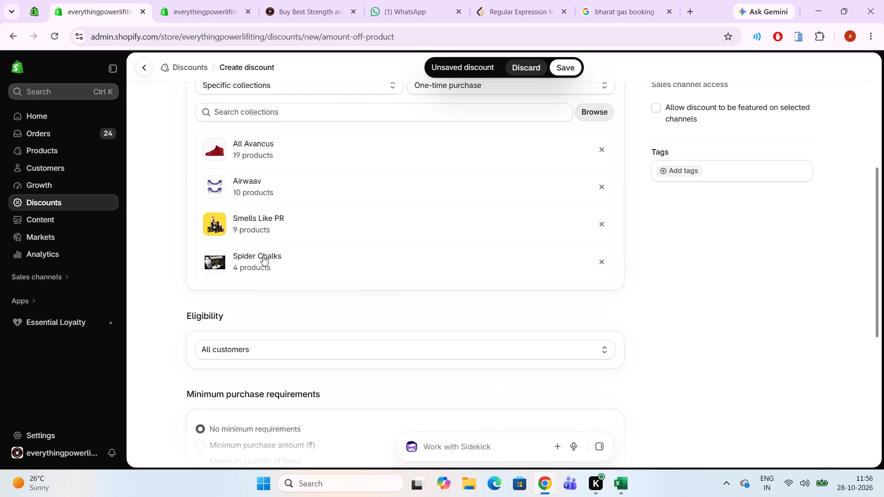
{"action": "scroll", "coordinate": [263, 255], "scroll_direction": "down", "scroll_amount": 5}
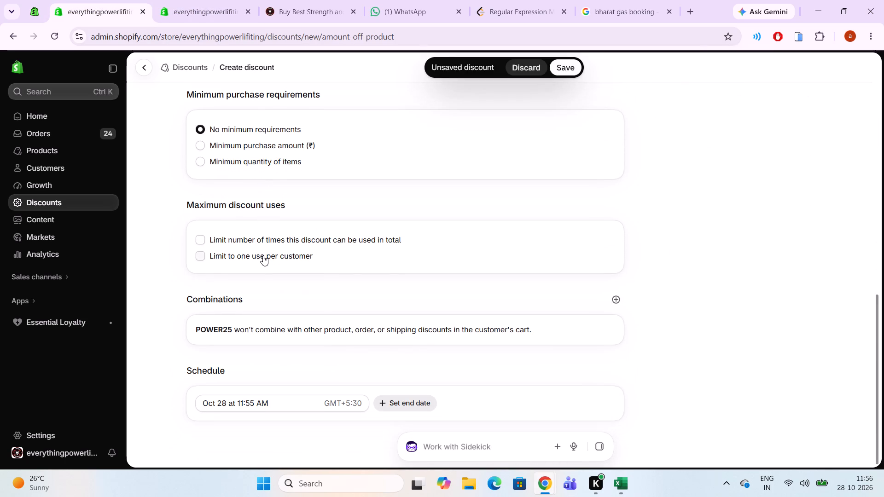
{"action": "scroll", "coordinate": [263, 255], "scroll_direction": "down", "scroll_amount": 1}
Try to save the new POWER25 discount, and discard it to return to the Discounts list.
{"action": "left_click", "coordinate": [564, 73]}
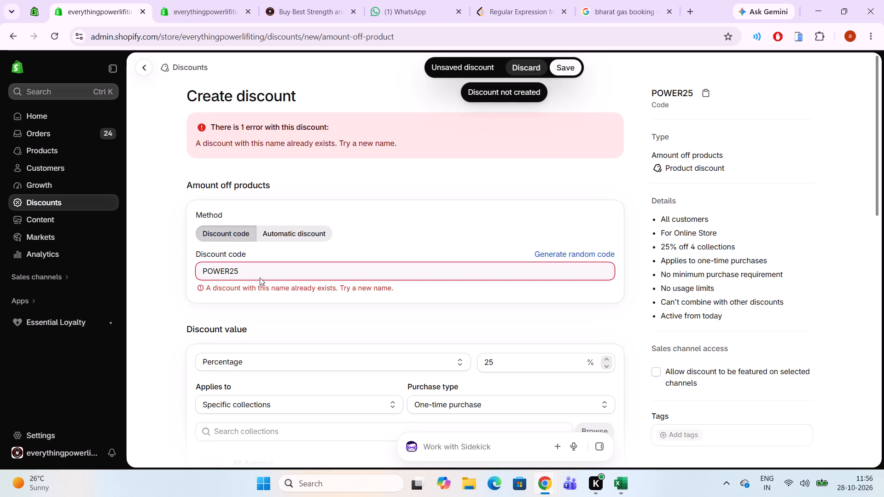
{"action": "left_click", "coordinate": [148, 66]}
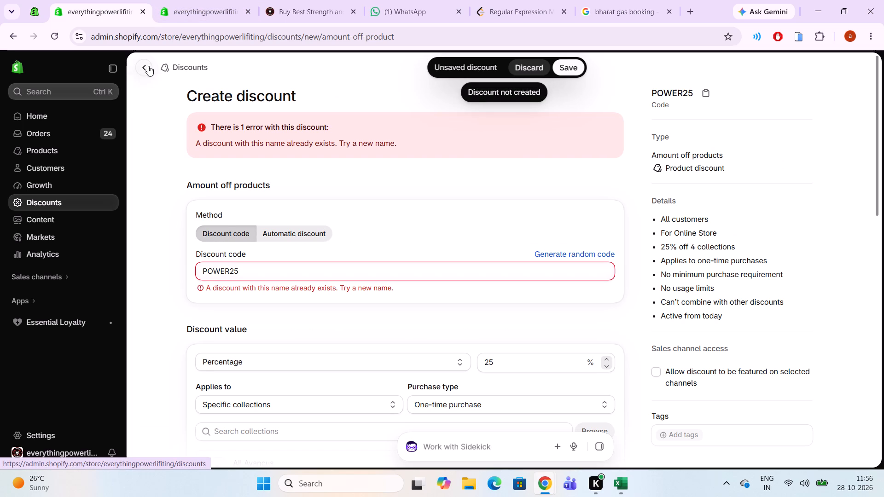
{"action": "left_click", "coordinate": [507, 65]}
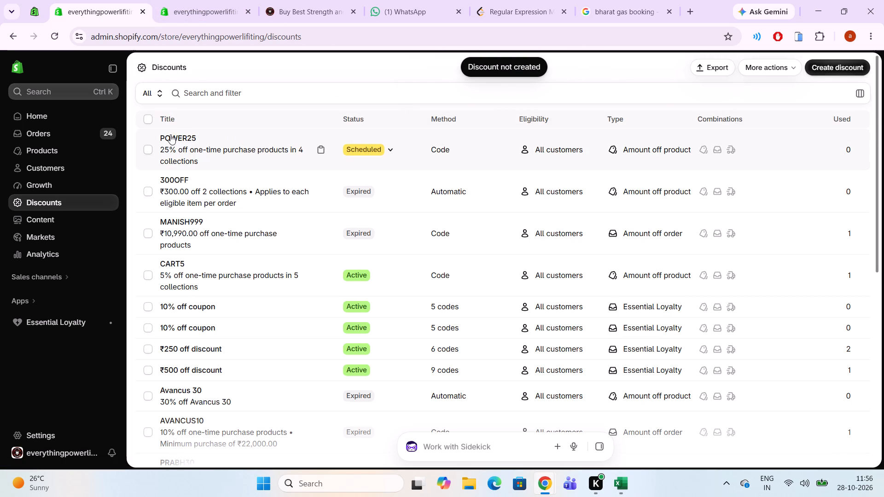
Open POWER25 from the Discounts list, close that duplicate tab, and return to the Schedule section of the already open POWER25 discount.
{"action": "left_click", "coordinate": [169, 137]}
{"action": "scroll", "coordinate": [269, 392], "scroll_direction": "down", "scroll_amount": 3}
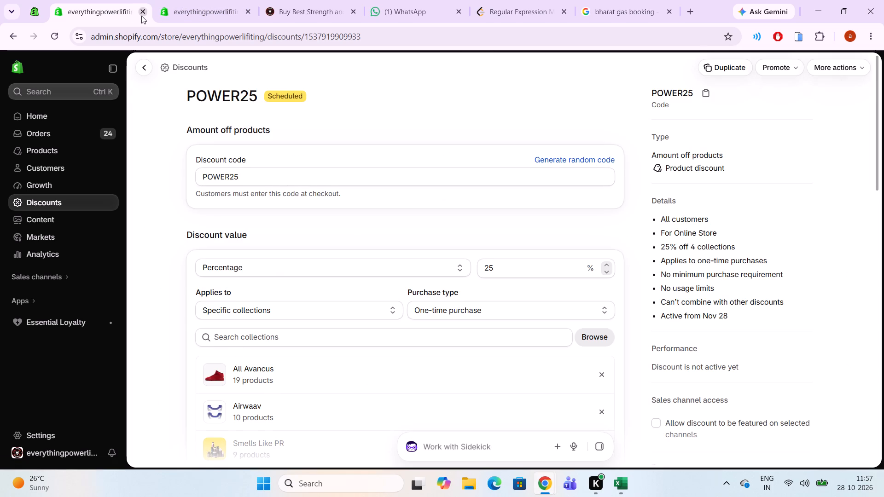
{"action": "left_click", "coordinate": [141, 16]}
{"action": "left_click", "coordinate": [107, 5]}
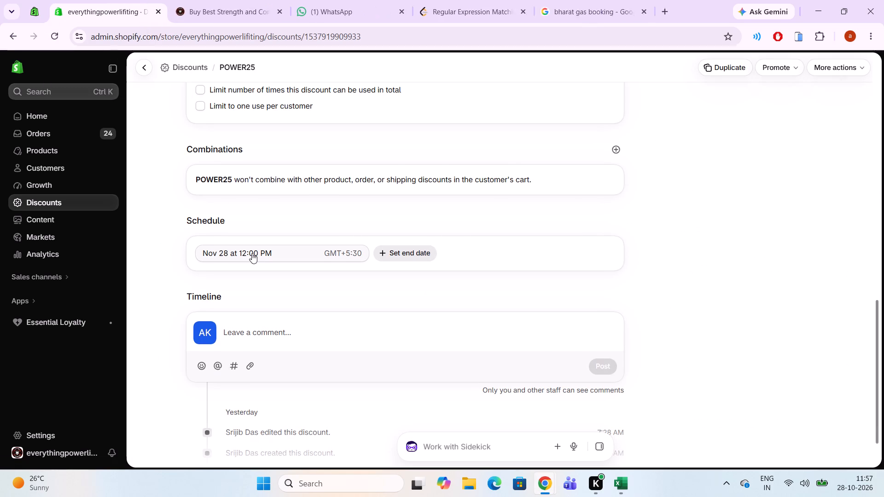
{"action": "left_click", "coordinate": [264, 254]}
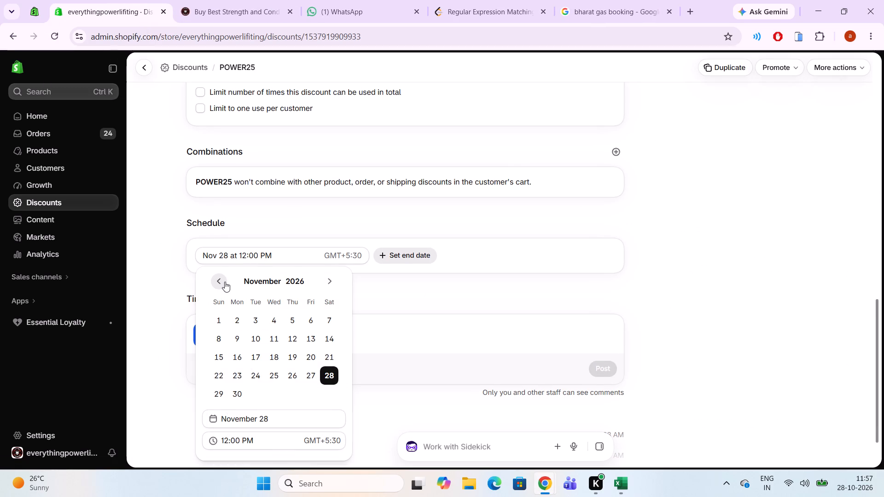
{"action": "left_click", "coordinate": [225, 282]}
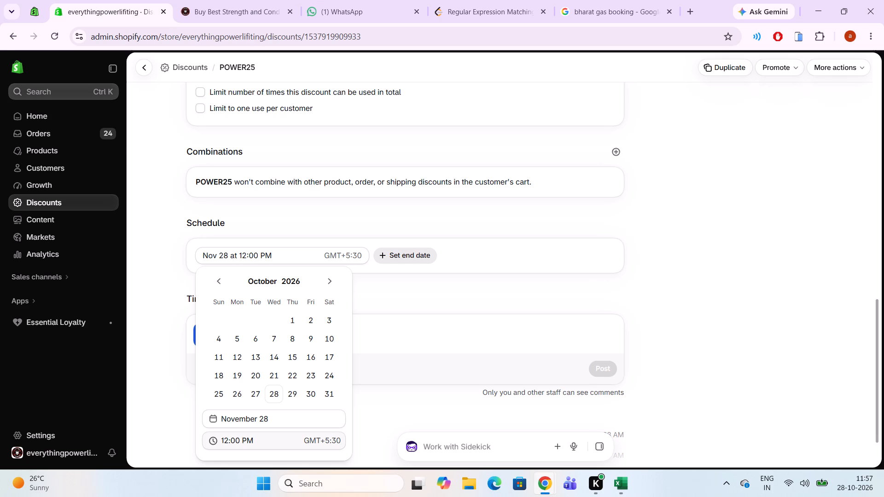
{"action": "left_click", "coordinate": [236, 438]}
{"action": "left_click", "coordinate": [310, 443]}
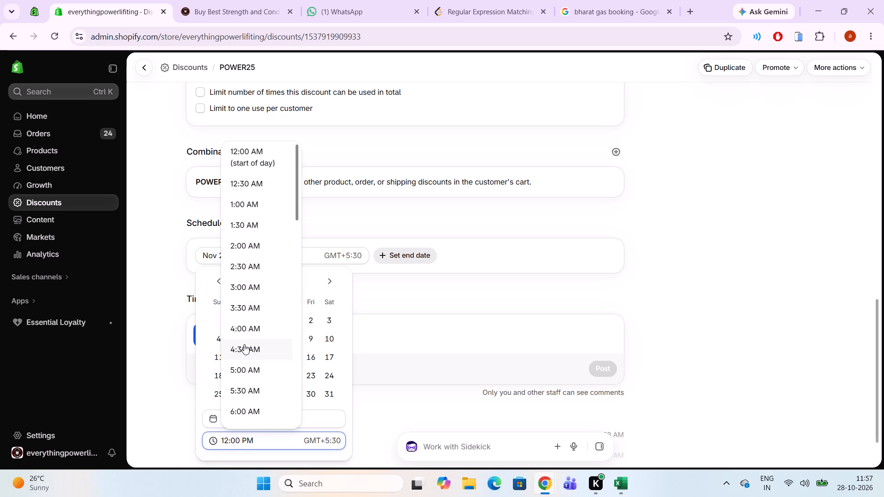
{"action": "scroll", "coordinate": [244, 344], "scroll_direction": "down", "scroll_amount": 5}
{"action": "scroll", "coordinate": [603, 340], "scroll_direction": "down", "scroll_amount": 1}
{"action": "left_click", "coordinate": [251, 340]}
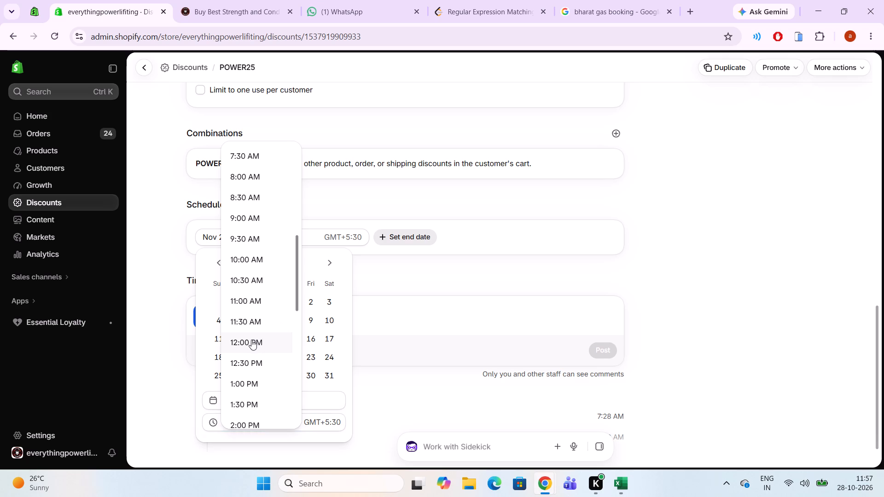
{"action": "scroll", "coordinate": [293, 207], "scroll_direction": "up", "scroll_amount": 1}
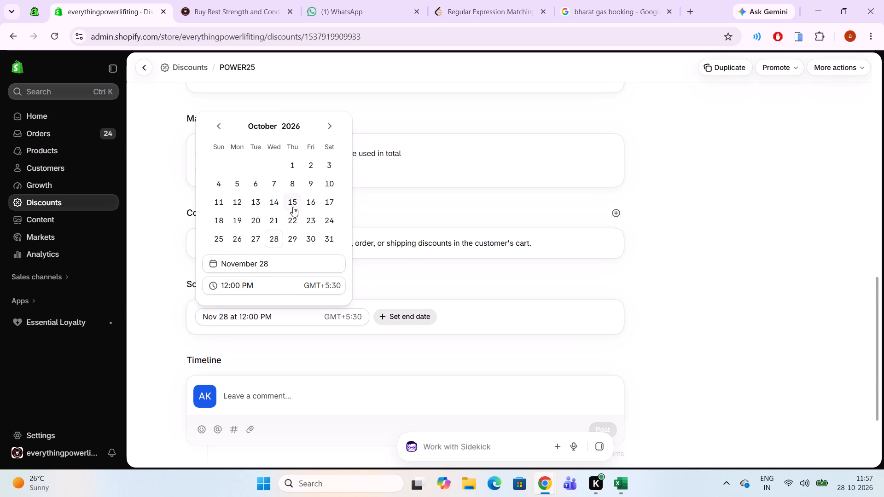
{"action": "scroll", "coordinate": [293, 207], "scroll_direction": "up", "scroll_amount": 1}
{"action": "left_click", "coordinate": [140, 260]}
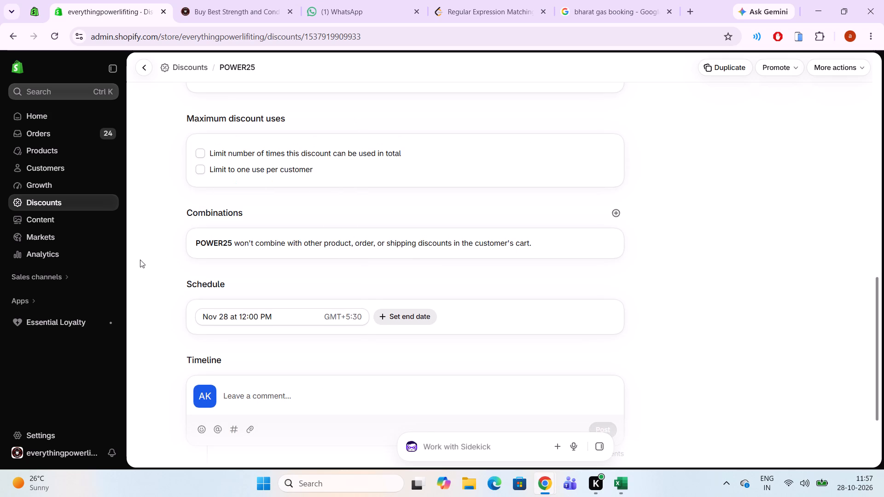
Review POWER25's discount value, collections and eligibility, and return to the Discounts list.
{"action": "scroll", "coordinate": [262, 237], "scroll_direction": "up", "scroll_amount": 5}
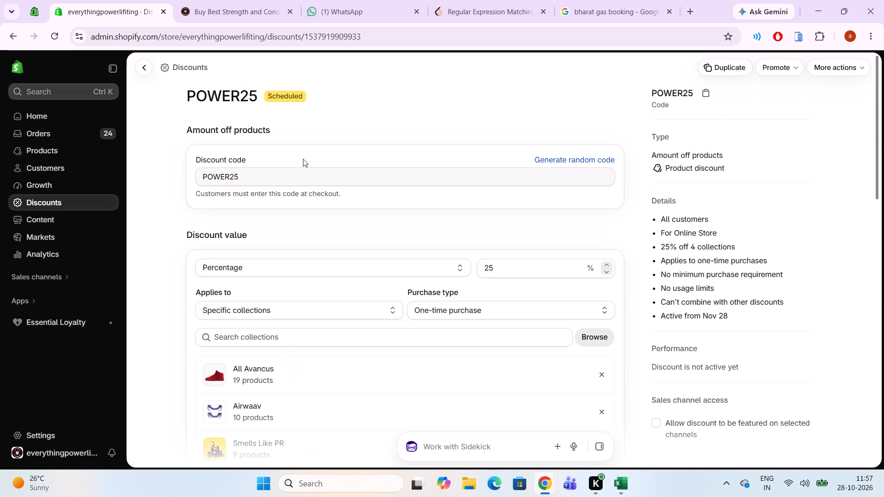
{"action": "scroll", "coordinate": [319, 331], "scroll_direction": "down", "scroll_amount": 8}
{"action": "scroll", "coordinate": [319, 331], "scroll_direction": "up", "scroll_amount": 5}
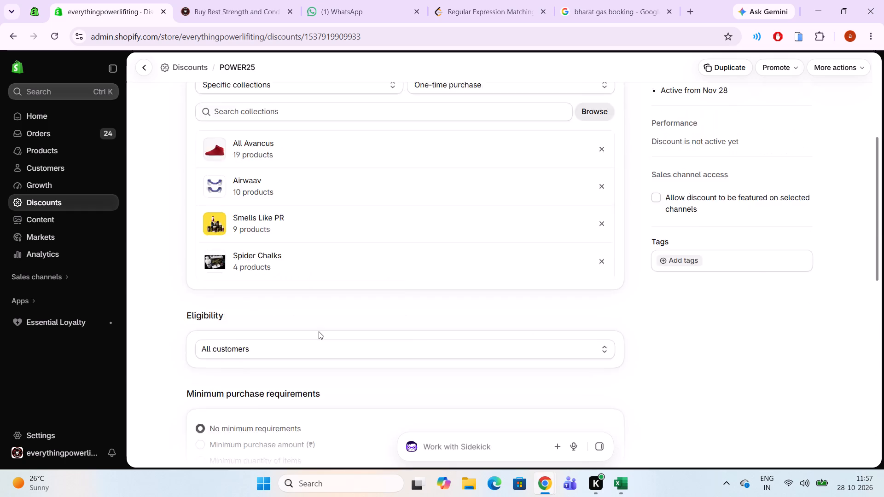
{"action": "scroll", "coordinate": [319, 331], "scroll_direction": "up", "scroll_amount": 2}
{"action": "left_click", "coordinate": [144, 64]}
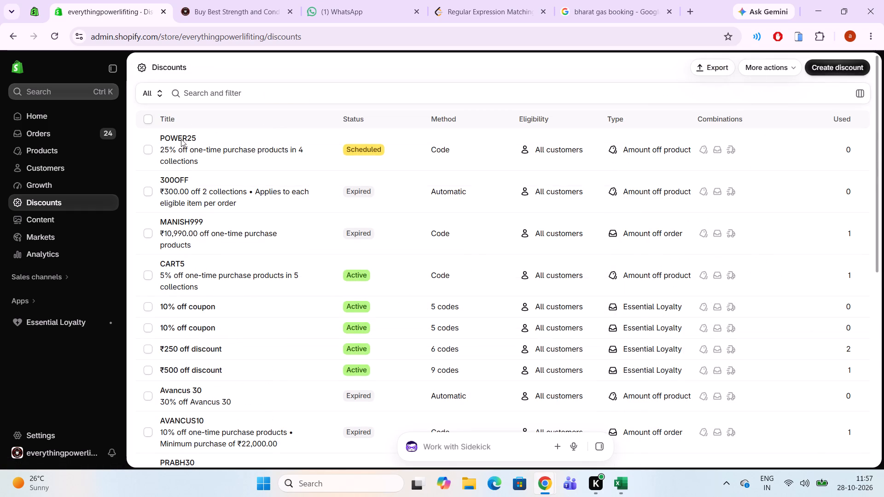
Reopen POWER25 from the Discounts list, set its start date to October 28, 2026, and save the discount.
{"action": "left_click", "coordinate": [179, 135]}
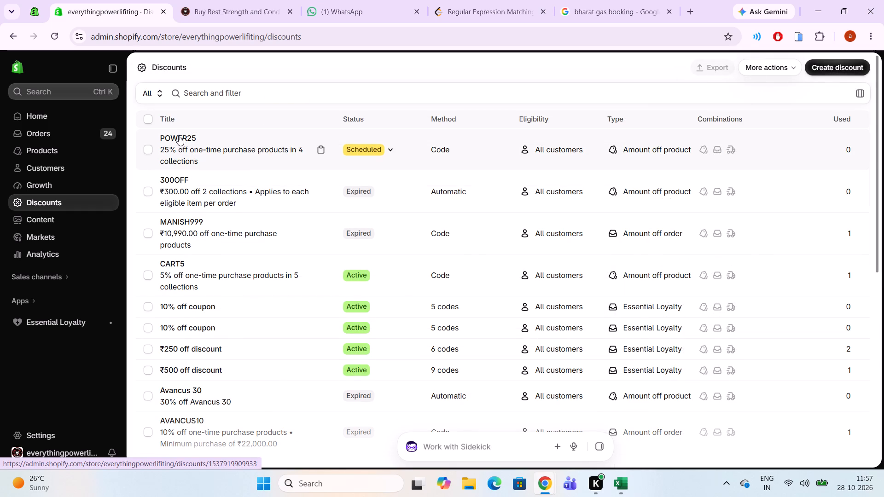
{"action": "scroll", "coordinate": [333, 328], "scroll_direction": "down", "scroll_amount": 5}
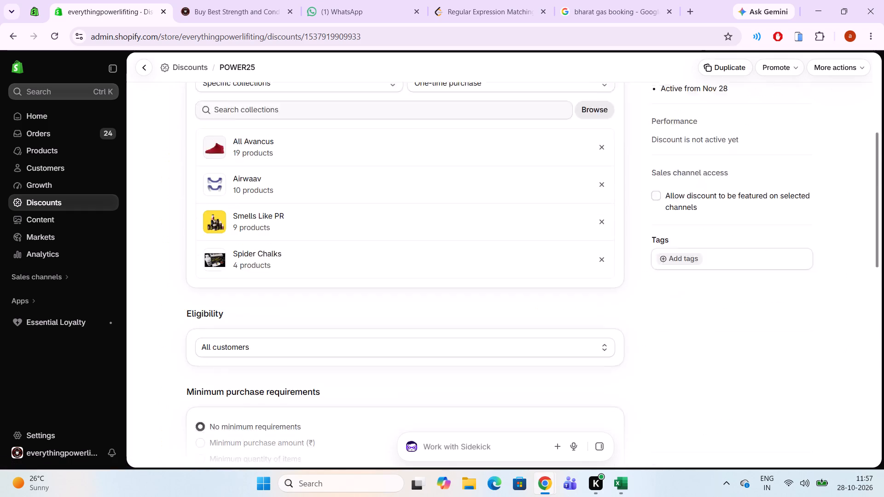
{"action": "scroll", "coordinate": [333, 328], "scroll_direction": "down", "scroll_amount": 4}
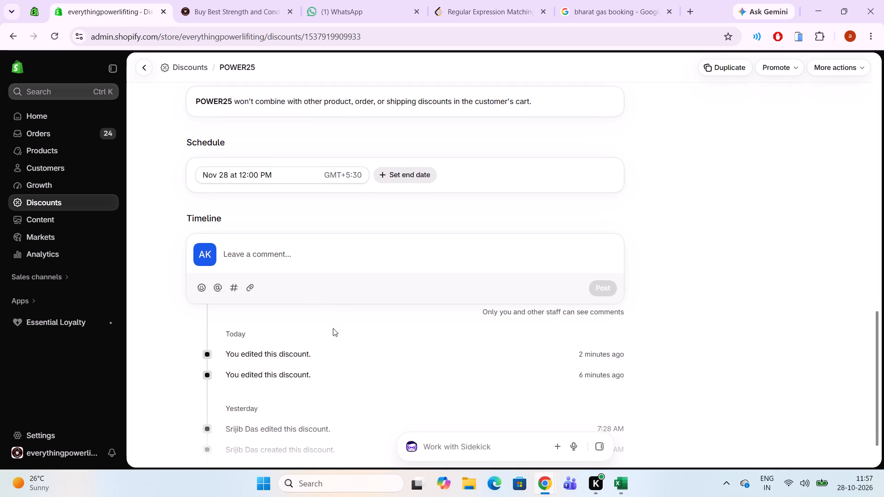
{"action": "left_click", "coordinate": [256, 175]}
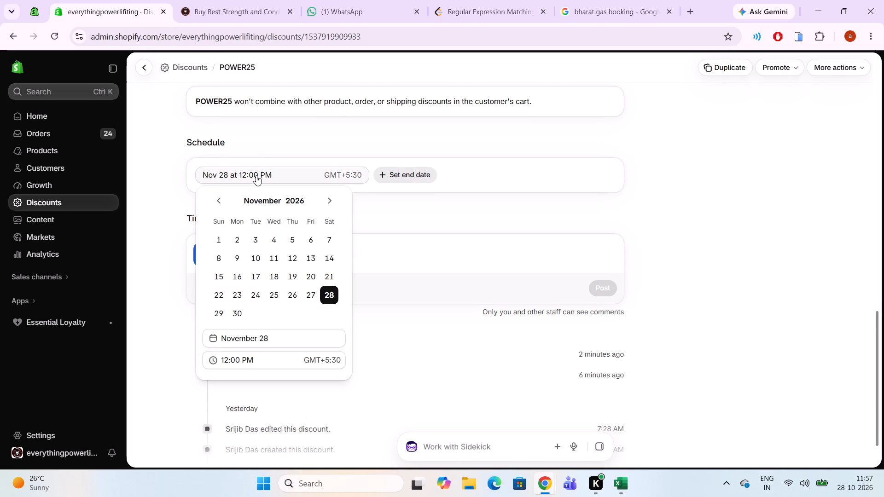
{"action": "double_click", "coordinate": [221, 202]}
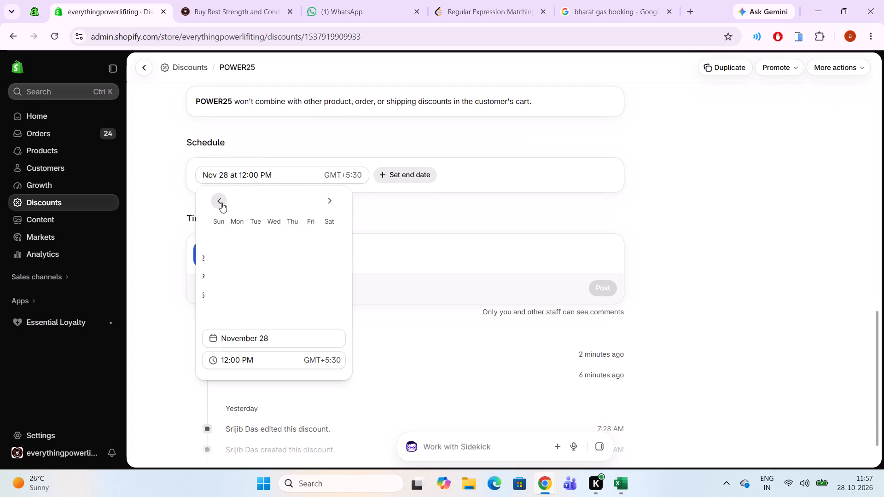
{"action": "left_click", "coordinate": [333, 205]}
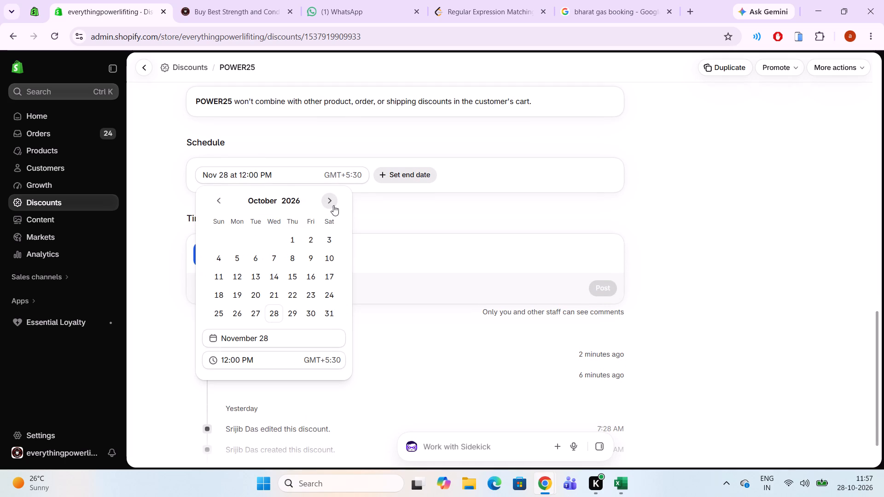
{"action": "left_click", "coordinate": [274, 314]}
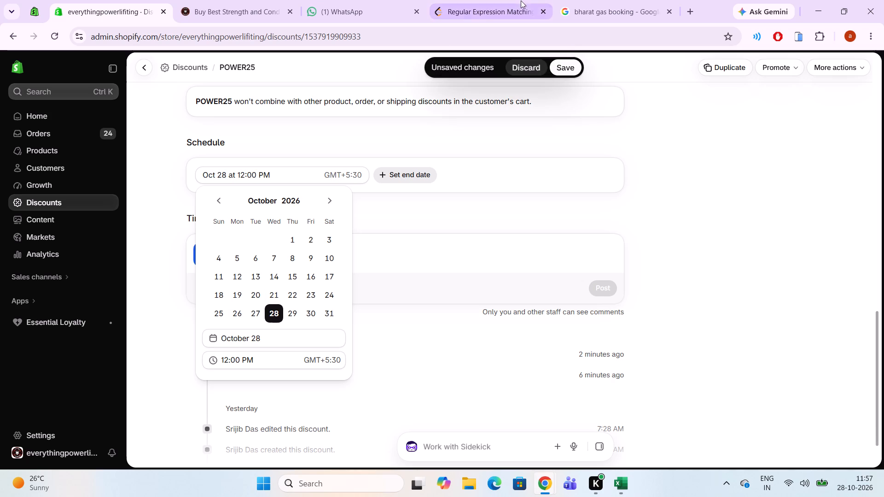
{"action": "left_click", "coordinate": [560, 64]}
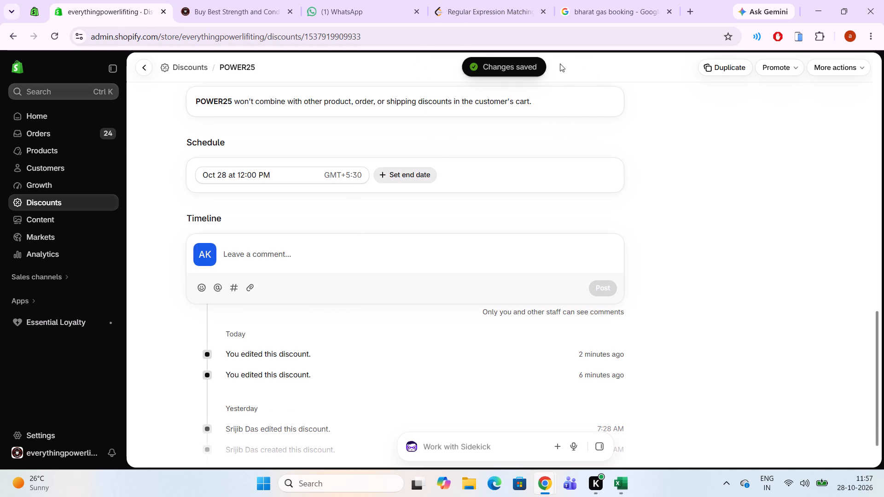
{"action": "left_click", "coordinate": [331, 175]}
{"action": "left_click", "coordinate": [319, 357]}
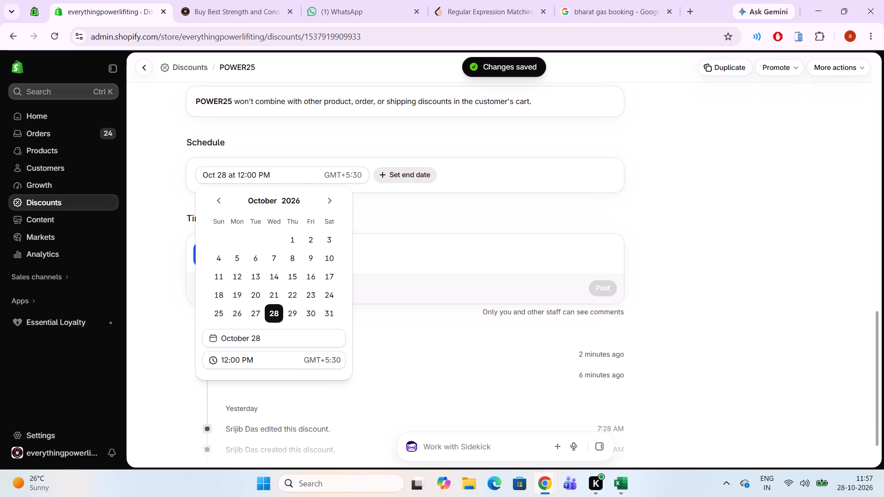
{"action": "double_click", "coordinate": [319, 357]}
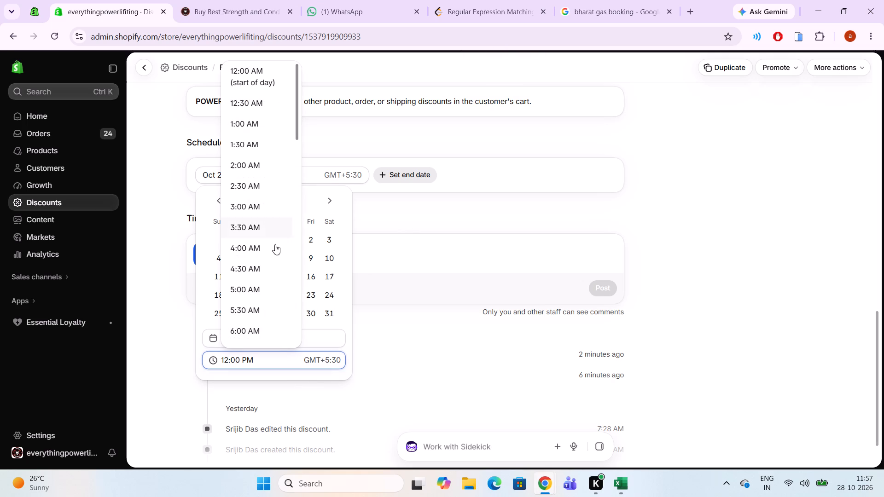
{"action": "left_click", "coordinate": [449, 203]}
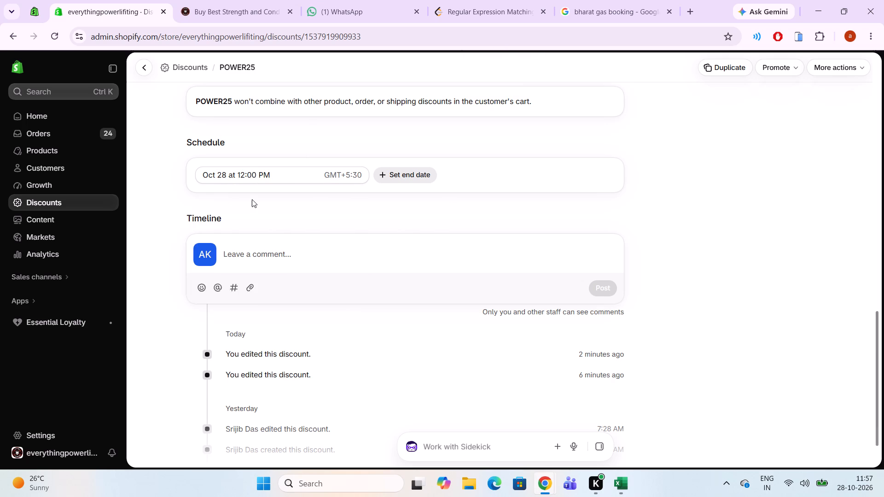
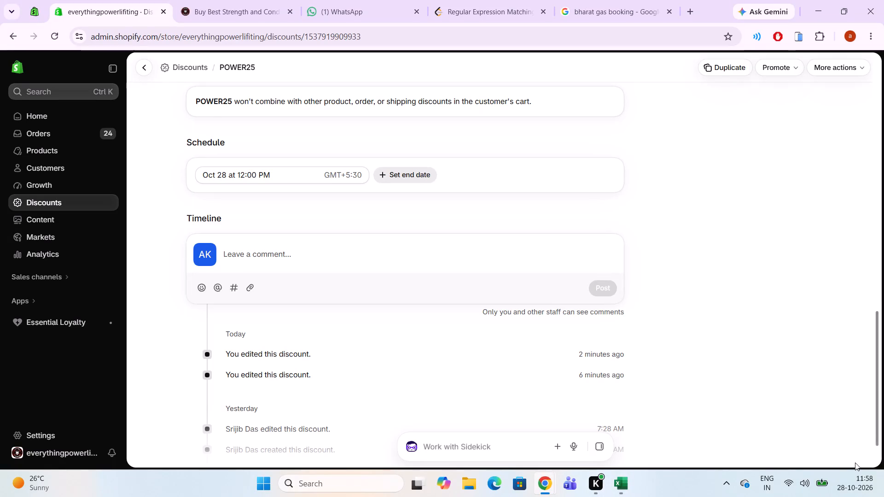
Open the system calendar, try to clear all notifications, and check the status at the top of the POWER25 discount page.
{"action": "left_click", "coordinate": [865, 484]}
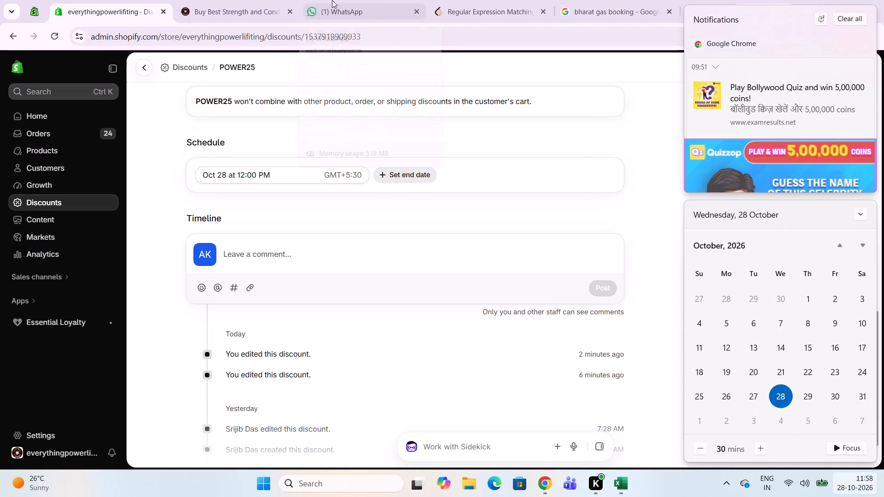
{"action": "left_click", "coordinate": [842, 22]}
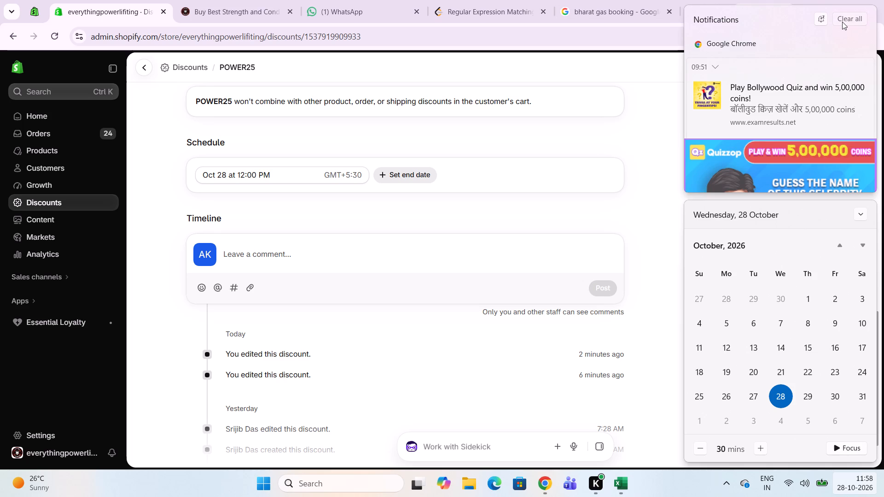
{"action": "scroll", "coordinate": [467, 106], "scroll_direction": "up", "scroll_amount": 4}
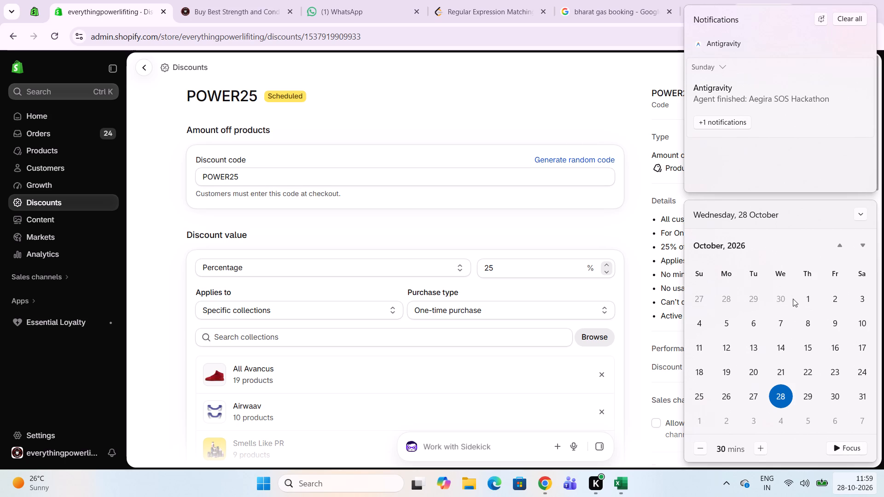
Switch to the Everything Powerlifting storefront and reload its home page.
{"action": "left_click", "coordinate": [258, 0]}
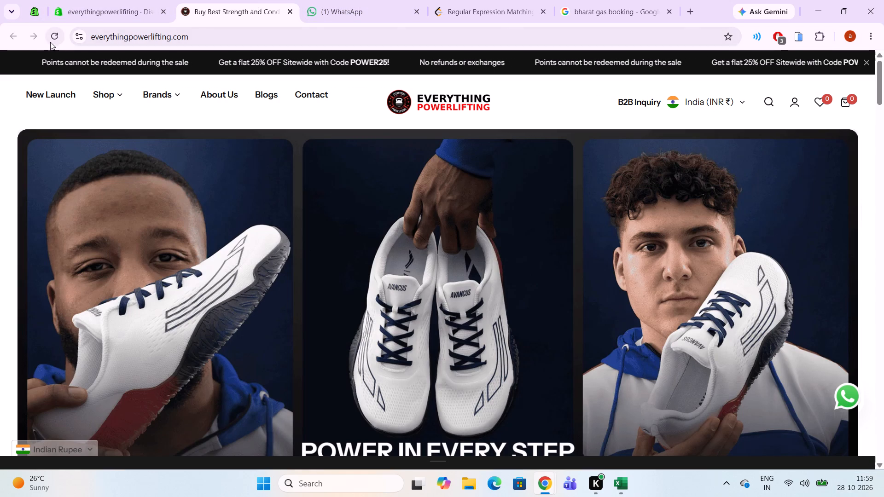
{"action": "left_click", "coordinate": [50, 42]}
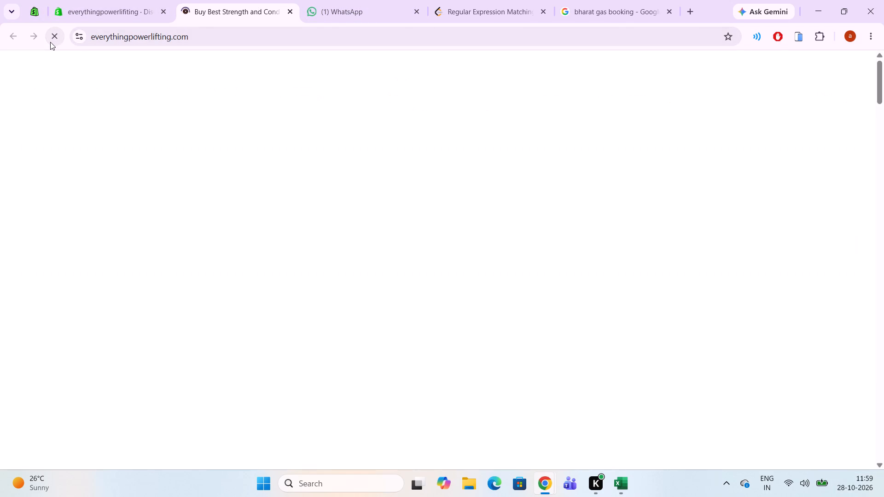
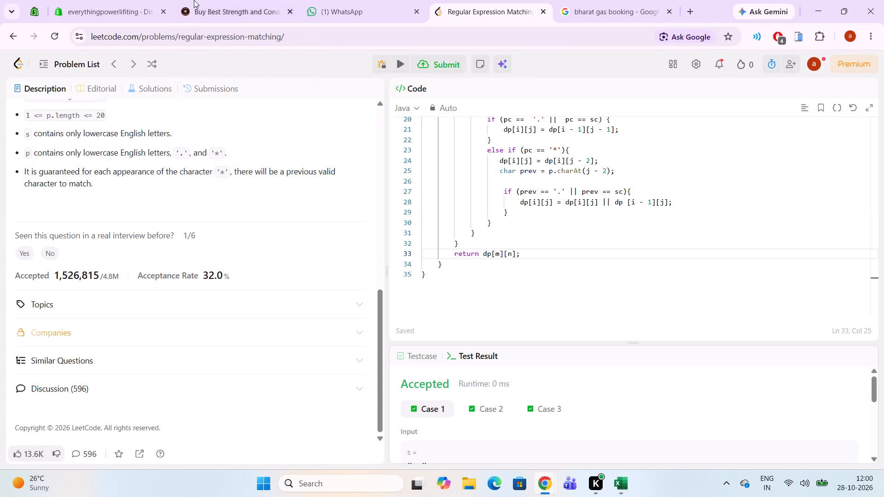
Return to the Shopify POWER25 discount page, reload it, and check its status, collections, usage limits and schedule.
{"action": "left_click", "coordinate": [130, 1]}
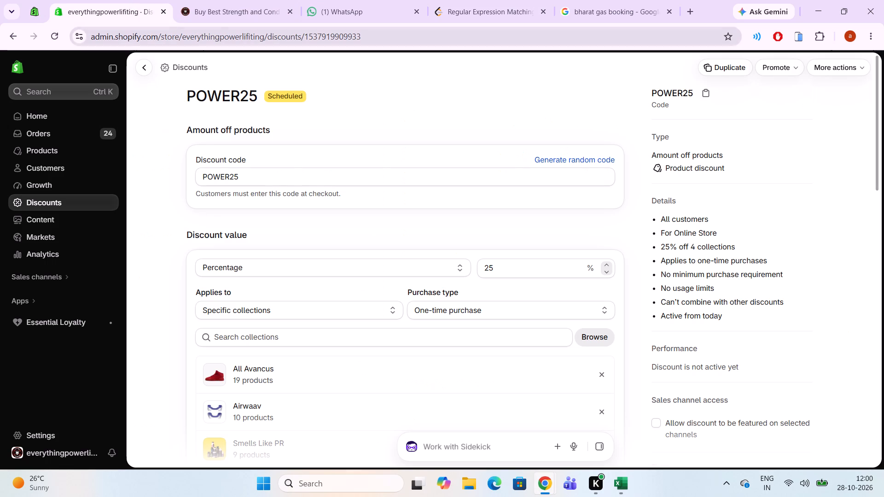
{"action": "left_click", "coordinate": [58, 33]}
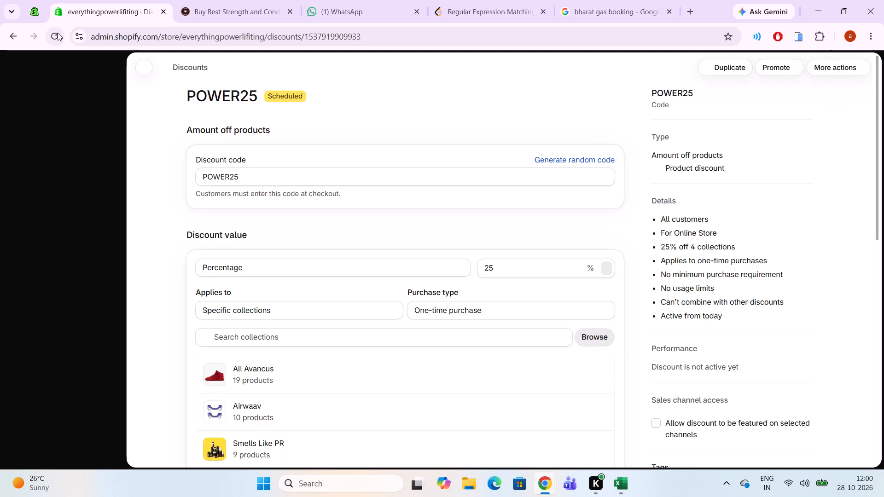
{"action": "scroll", "coordinate": [238, 284], "scroll_direction": "down", "scroll_amount": 9}
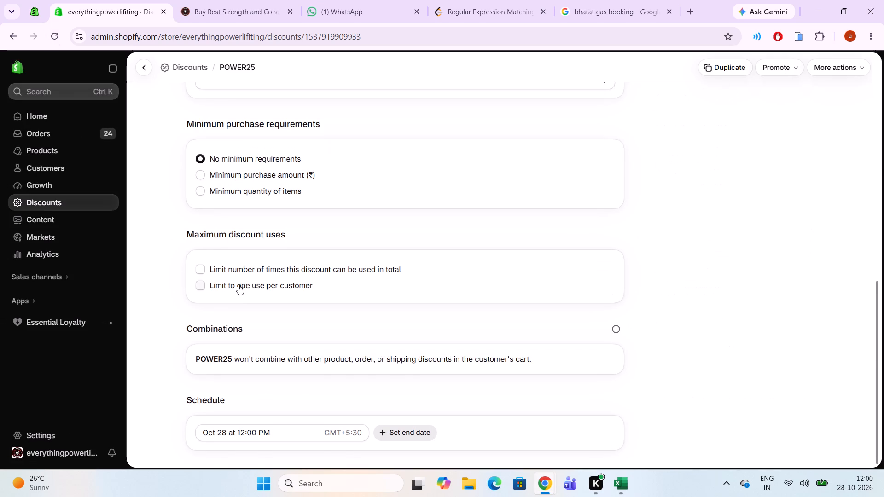
{"action": "scroll", "coordinate": [238, 284], "scroll_direction": "down", "scroll_amount": 1}
{"action": "scroll", "coordinate": [238, 284], "scroll_direction": "up", "scroll_amount": 5}
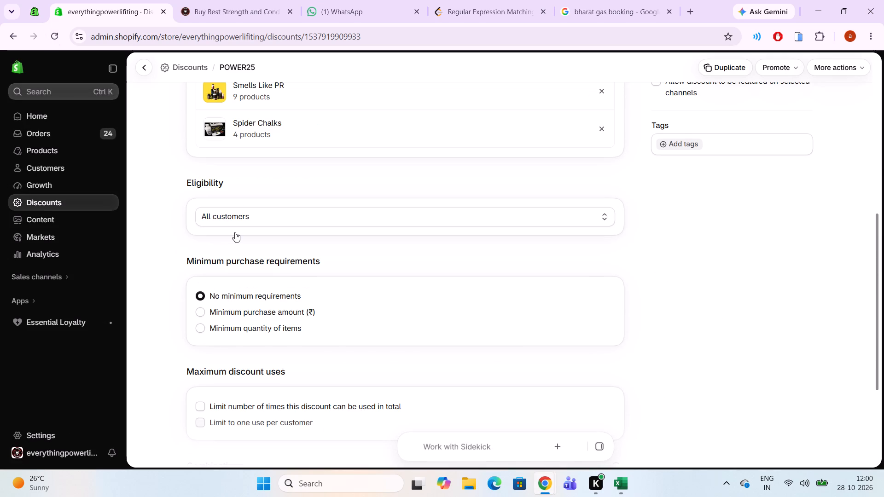
{"action": "scroll", "coordinate": [235, 232], "scroll_direction": "up", "scroll_amount": 4}
{"action": "scroll", "coordinate": [290, 190], "scroll_direction": "up", "scroll_amount": 2}
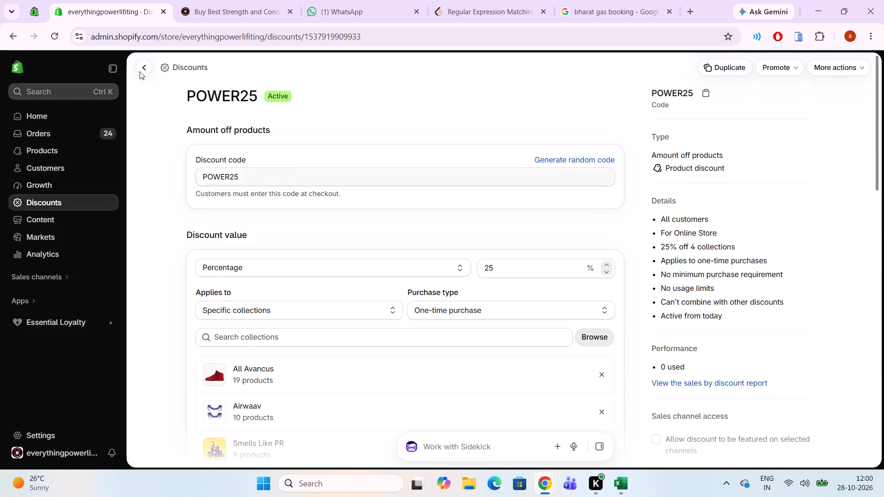
Copy the discount code POWER25 from the Shopify discount page.
{"action": "left_click", "coordinate": [203, 0]}
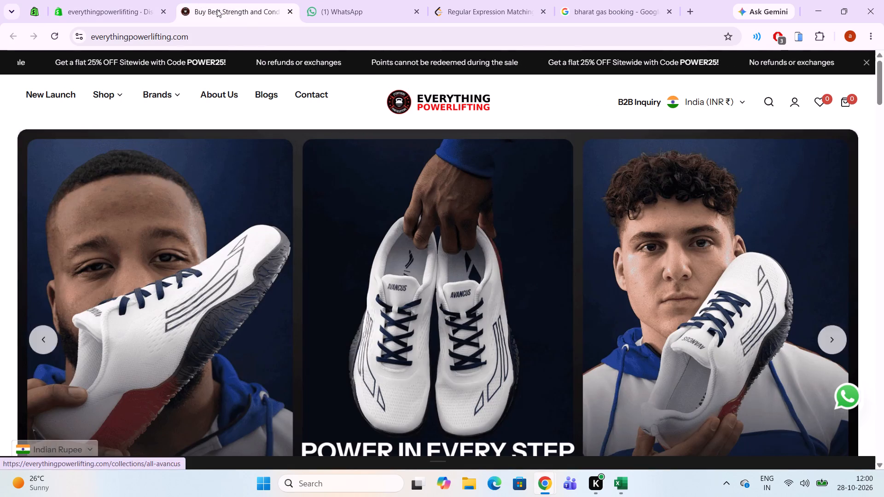
{"action": "left_click", "coordinate": [72, 0]}
{"action": "left_click_drag", "start_coordinate": [252, 180], "coordinate": [217, 174]}
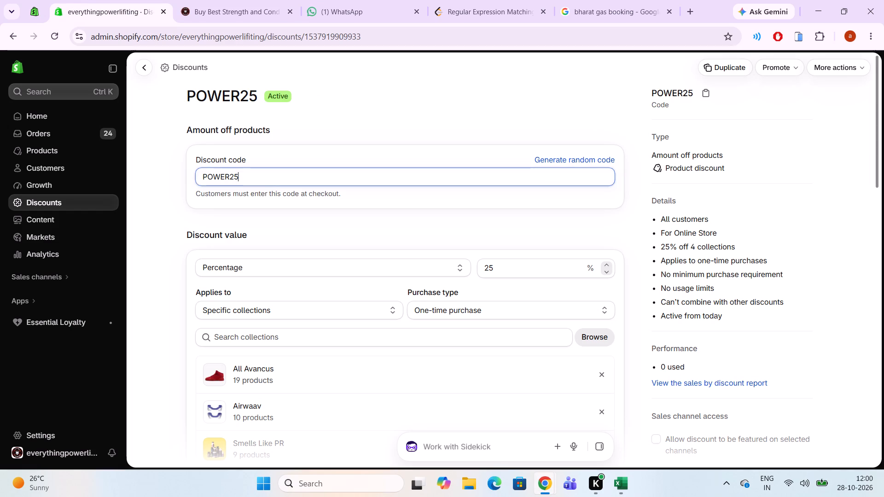
{"action": "left_click_drag", "start_coordinate": [217, 174], "coordinate": [194, 174]}
{"action": "key", "text": "ctrl+c"}
{"action": "key", "text": "ctrl+c"}
On the Everything Powerlifting storefront, open AVANCUS APEX POWER V3 - GREY and add UK size 4.5 to the cart.
{"action": "left_click", "coordinate": [249, 3]}
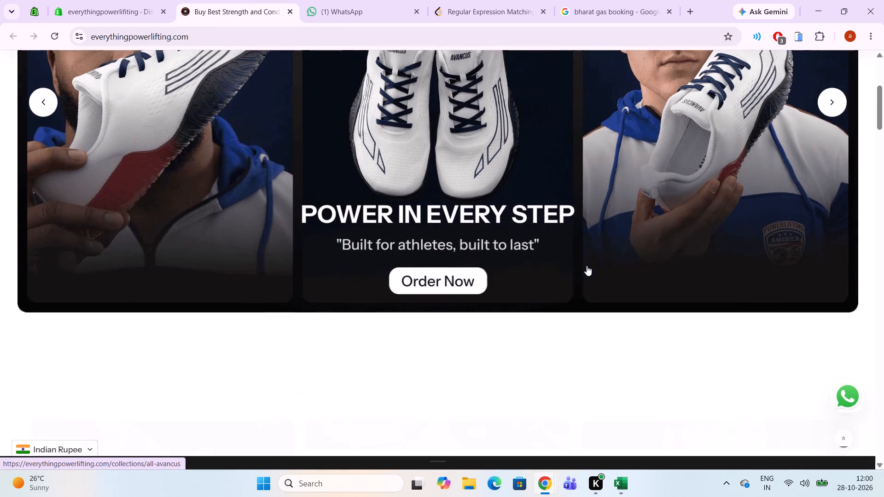
{"action": "scroll", "coordinate": [587, 266], "scroll_direction": "down", "scroll_amount": 2}
{"action": "scroll", "coordinate": [320, 345], "scroll_direction": "down", "scroll_amount": 5}
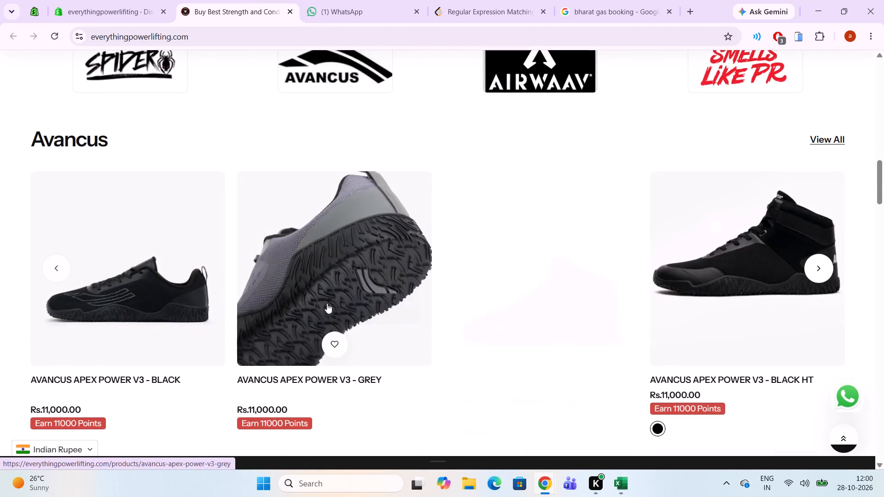
{"action": "left_click", "coordinate": [332, 299]}
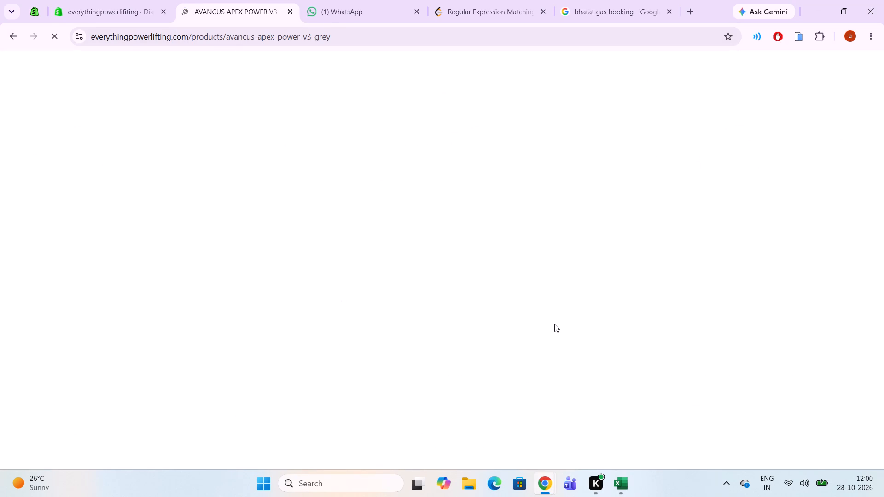
{"action": "scroll", "coordinate": [554, 324], "scroll_direction": "down", "scroll_amount": 3}
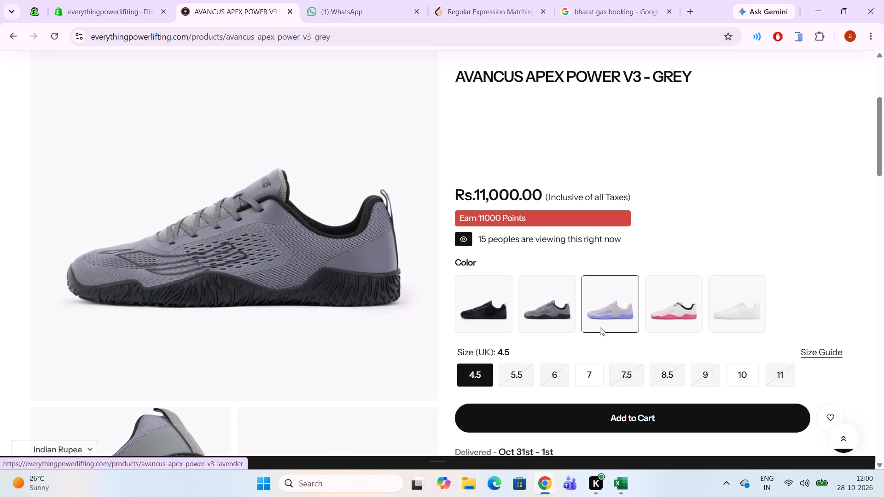
{"action": "left_click", "coordinate": [658, 340]}
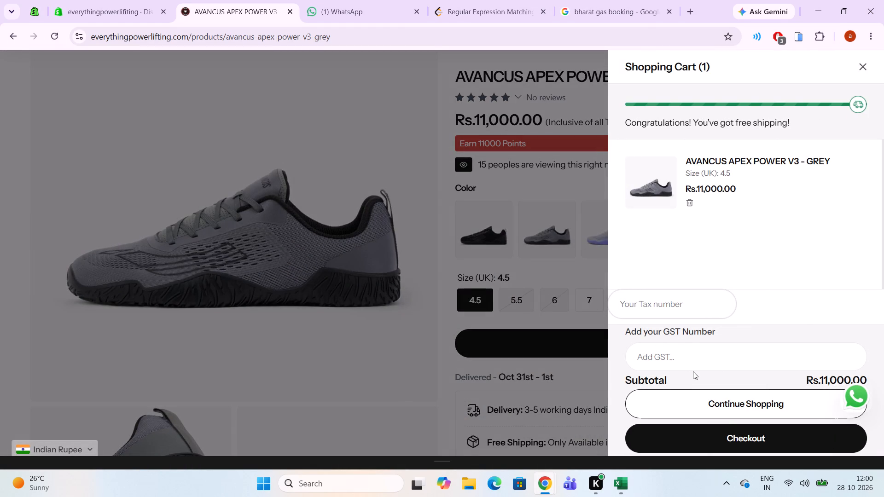
Look through the shopping cart for a place to apply the discount code, checking the tax number field.
{"action": "scroll", "coordinate": [693, 371], "scroll_direction": "down", "scroll_amount": 2}
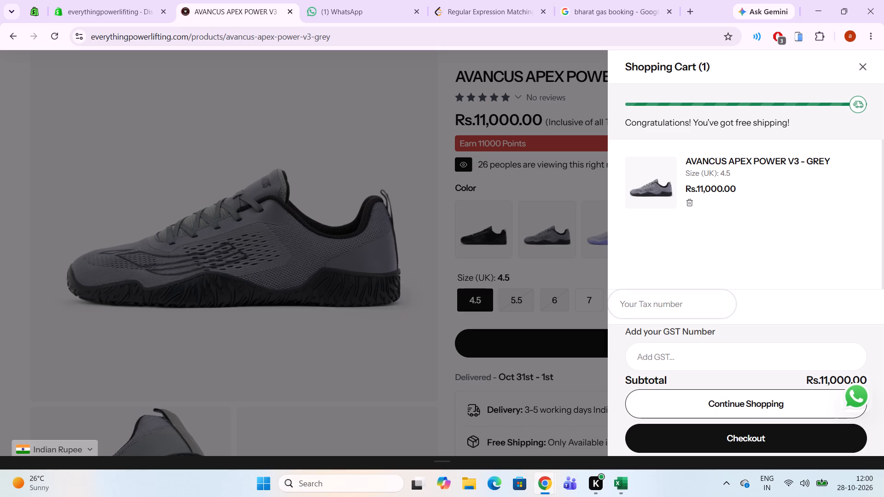
{"action": "scroll", "coordinate": [711, 354], "scroll_direction": "up", "scroll_amount": 1}
{"action": "left_click", "coordinate": [684, 310]}
{"action": "scroll", "coordinate": [707, 271], "scroll_direction": "down", "scroll_amount": 2}
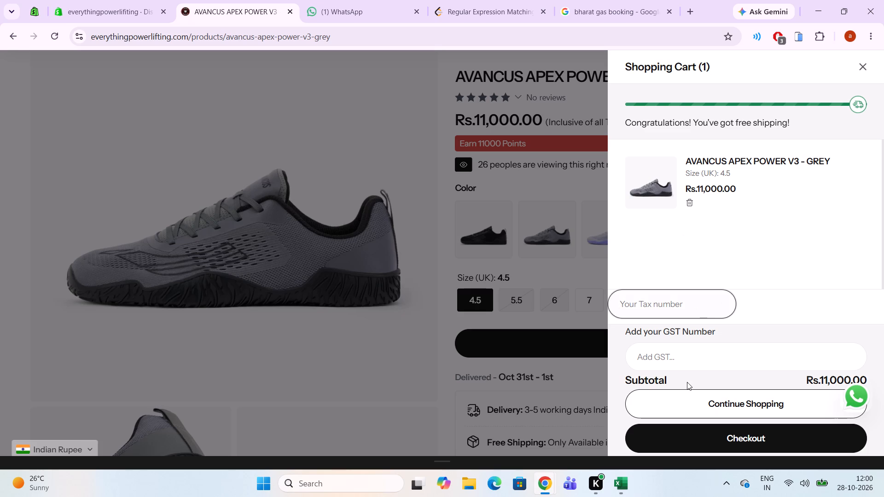
{"action": "scroll", "coordinate": [722, 346], "scroll_direction": "down", "scroll_amount": 1}
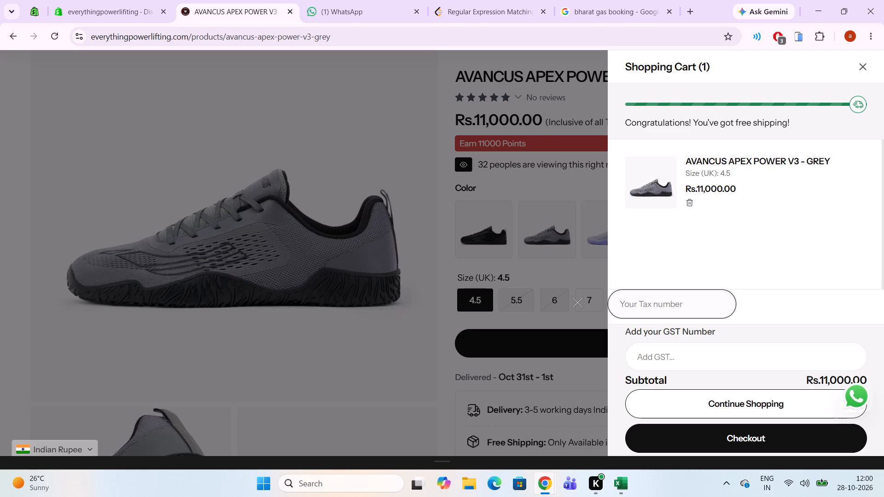
Reopen POWER25 from the Shopify discounts list and review its collections, combinations, schedule and timeline.
{"action": "left_click", "coordinate": [117, 11]}
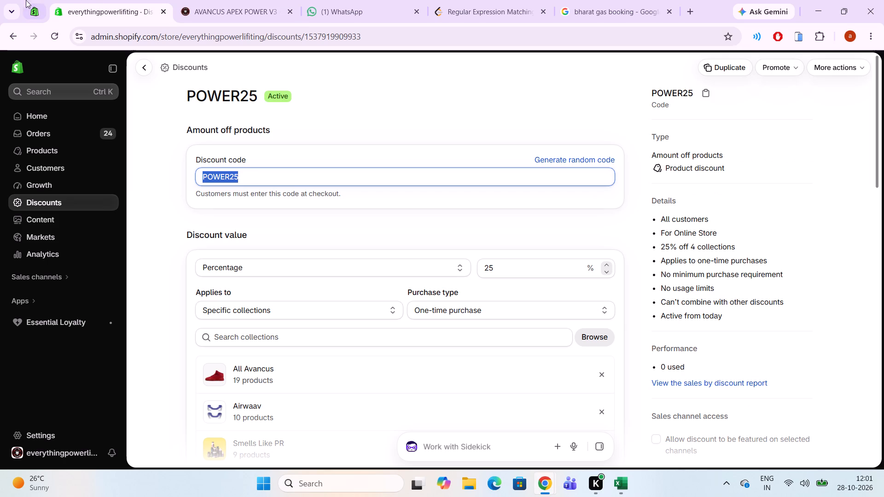
{"action": "left_click", "coordinate": [143, 72]}
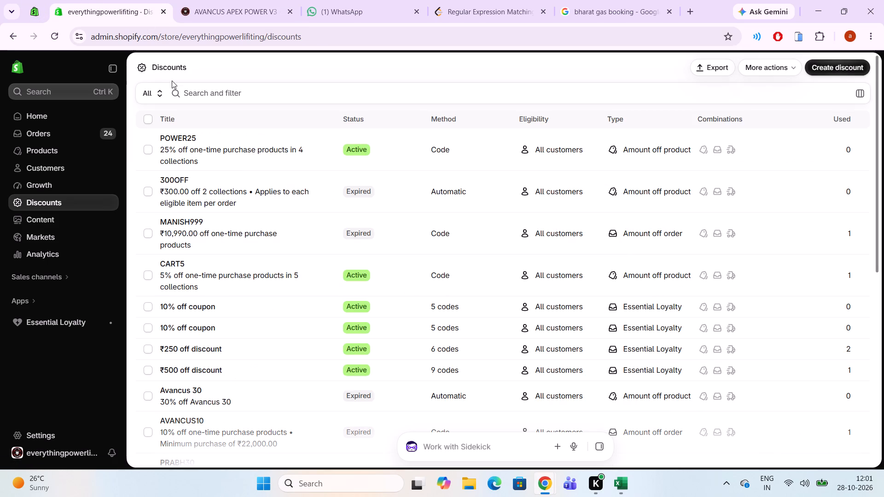
{"action": "left_click", "coordinate": [186, 138]}
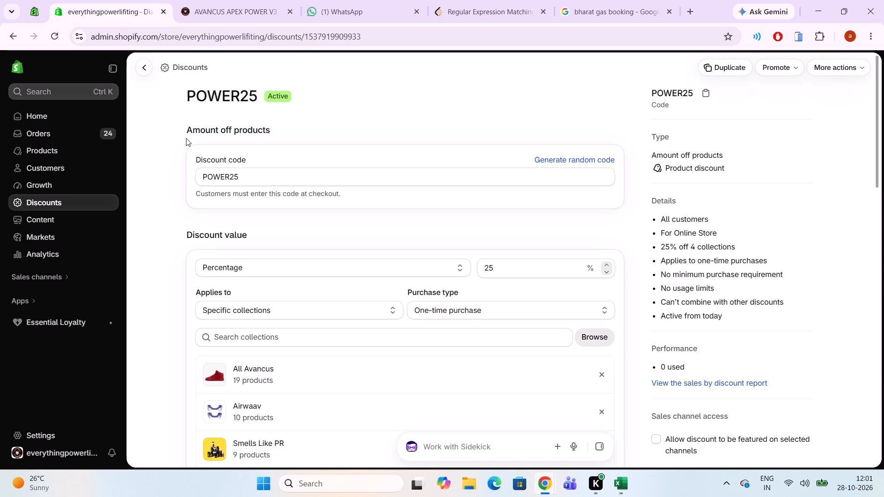
{"action": "scroll", "coordinate": [380, 225], "scroll_direction": "down", "scroll_amount": 3}
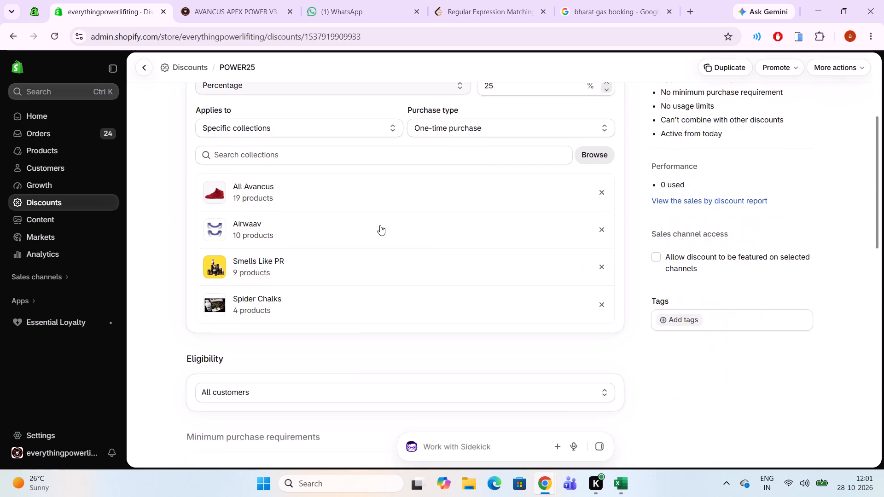
{"action": "scroll", "coordinate": [380, 225], "scroll_direction": "down", "scroll_amount": 4}
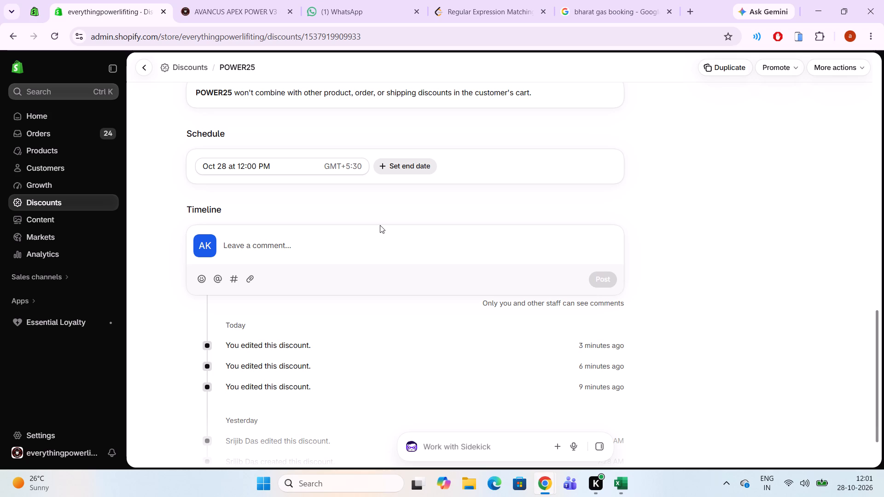
{"action": "scroll", "coordinate": [403, 183], "scroll_direction": "up", "scroll_amount": 1}
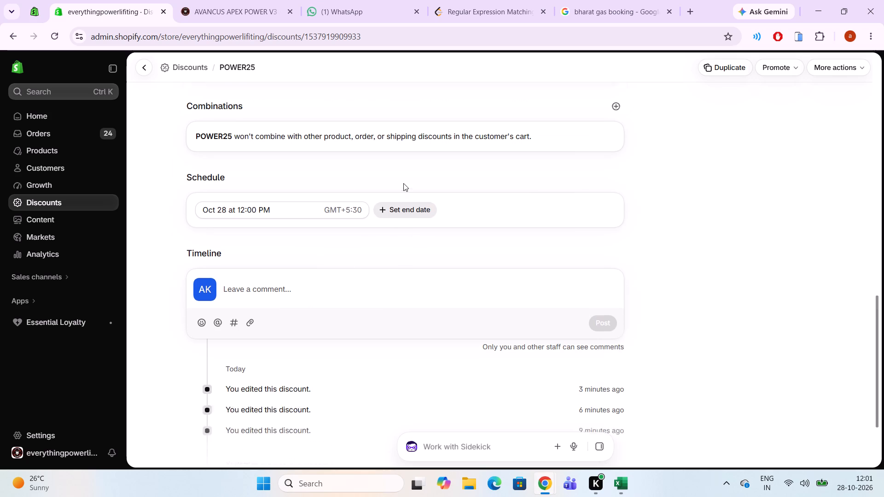
{"action": "scroll", "coordinate": [403, 183], "scroll_direction": "up", "scroll_amount": 7}
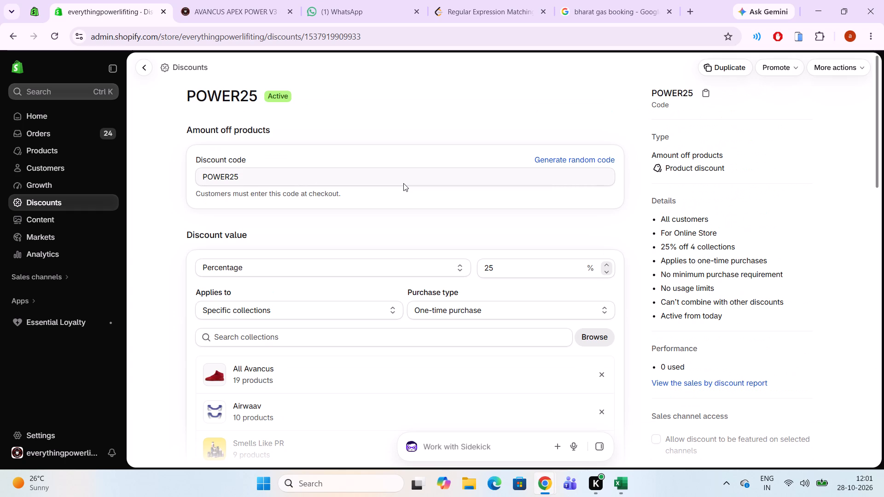
{"action": "scroll", "coordinate": [244, 248], "scroll_direction": "down", "scroll_amount": 5}
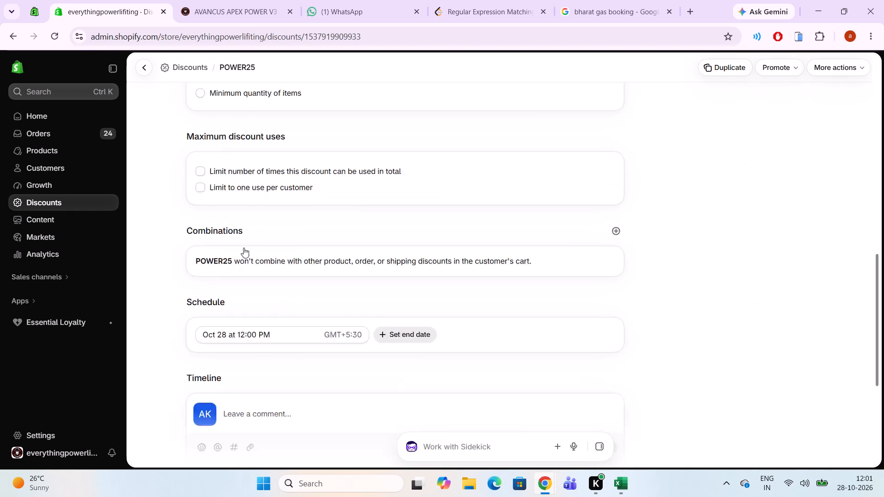
{"action": "scroll", "coordinate": [244, 248], "scroll_direction": "down", "scroll_amount": 3}
{"action": "scroll", "coordinate": [244, 248], "scroll_direction": "up", "scroll_amount": 1}
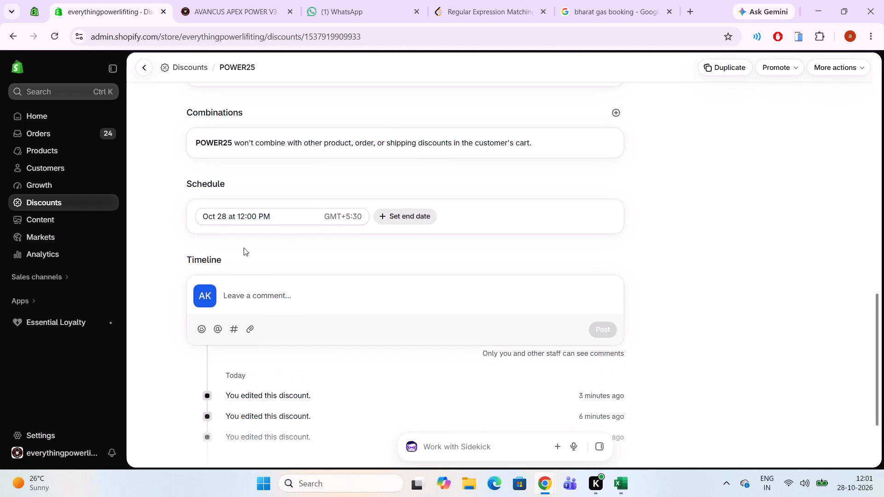
{"action": "scroll", "coordinate": [260, 150], "scroll_direction": "up", "scroll_amount": 5}
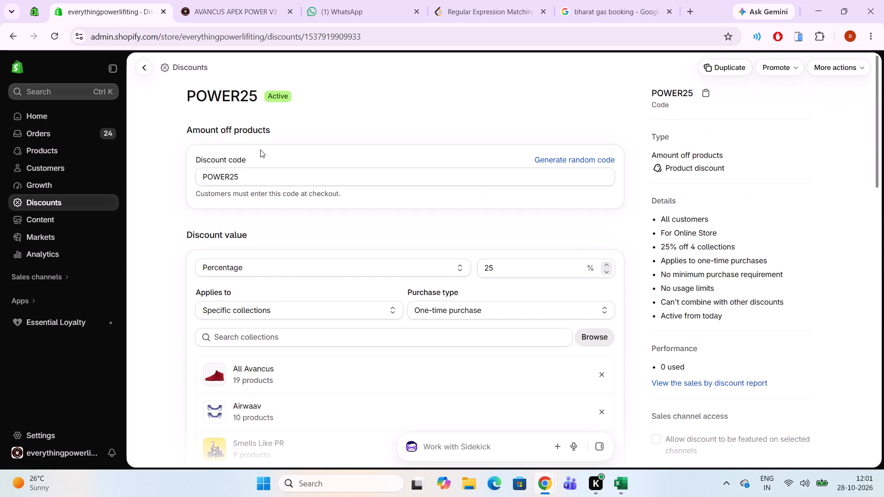
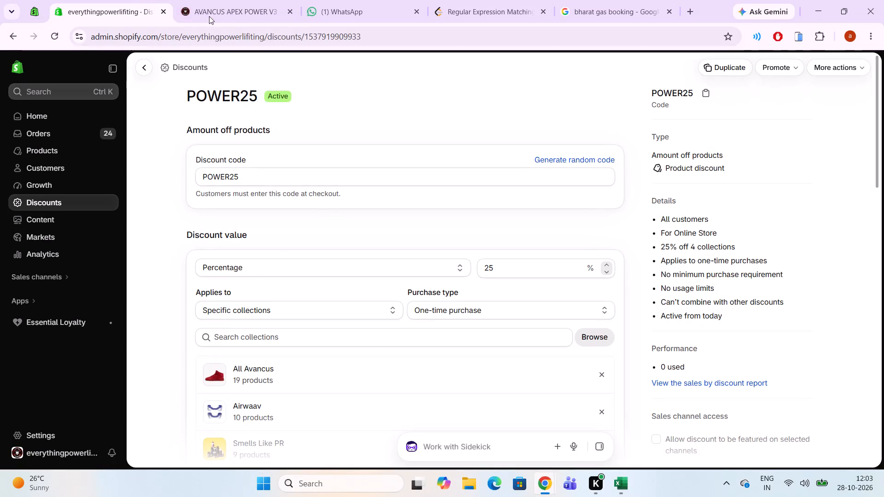
On the Everything Powerlifting storefront, remove AVANCUS APEX POWER V3 - GREY from the shopping cart and leave the empty cart.
{"action": "left_click", "coordinate": [229, 0]}
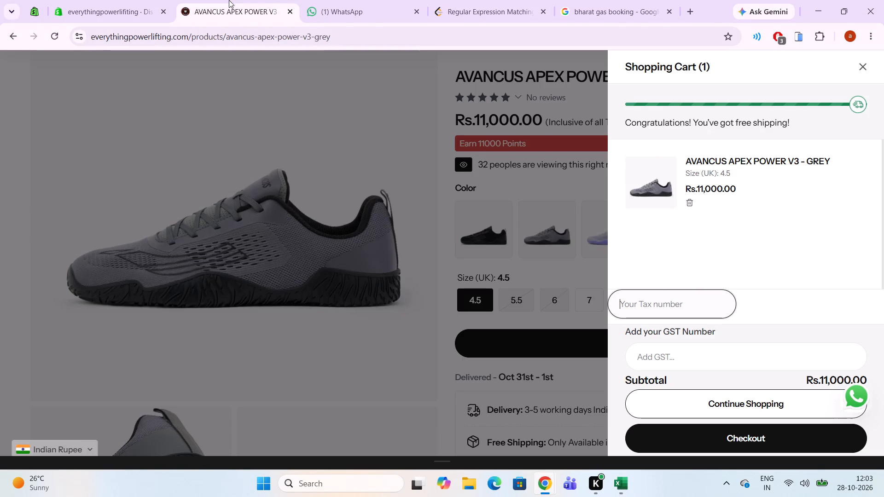
{"action": "left_click", "coordinate": [856, 66]}
{"action": "left_click", "coordinate": [692, 204]}
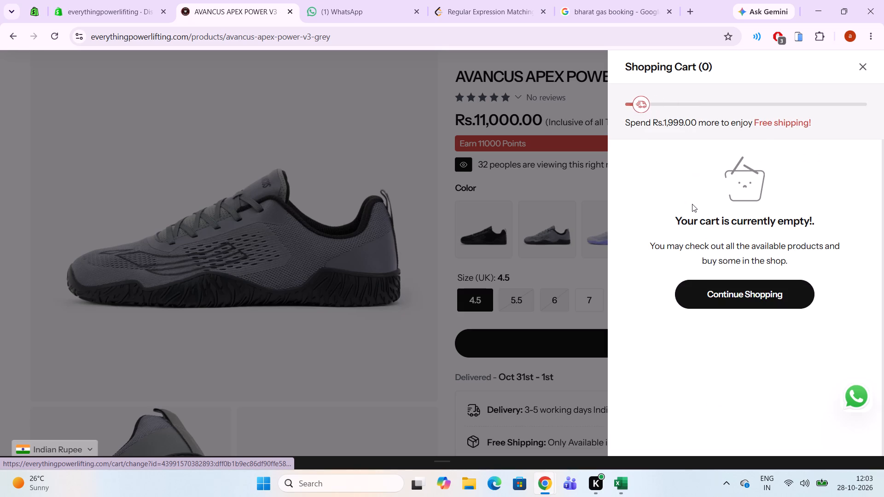
{"action": "left_click", "coordinate": [741, 283]}
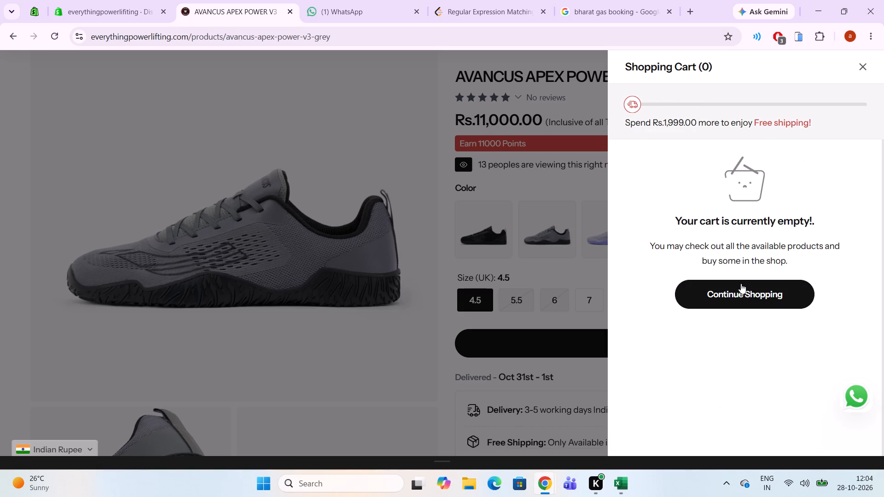
From the store's home page, open Dominator in the Smell Like PR section and add it to the cart.
{"action": "scroll", "coordinate": [564, 225], "scroll_direction": "up", "scroll_amount": 6}
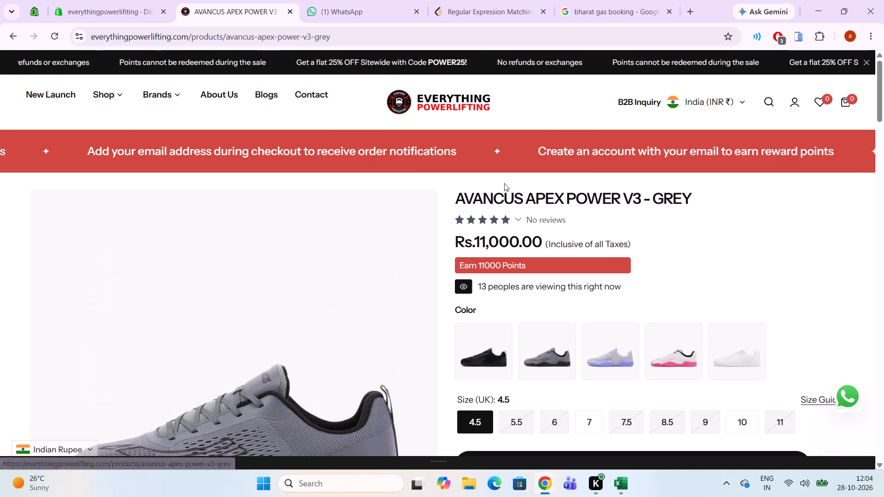
{"action": "left_click", "coordinate": [436, 108]}
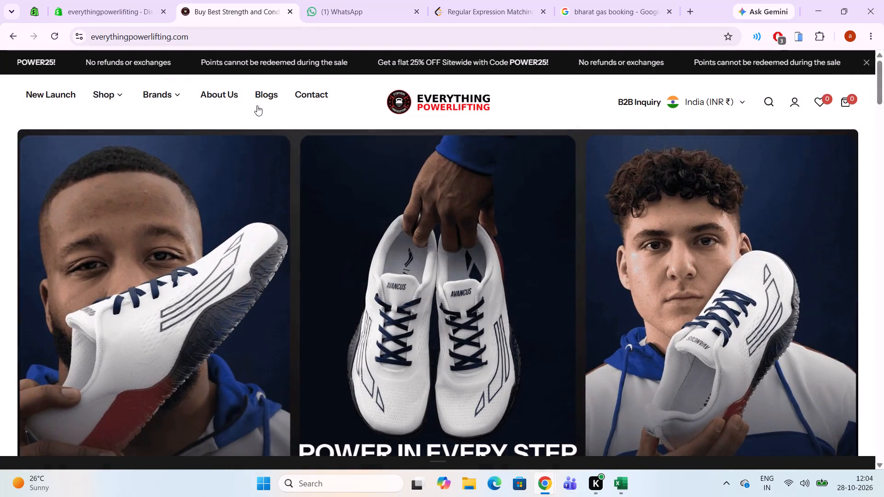
{"action": "scroll", "coordinate": [298, 224], "scroll_direction": "down", "scroll_amount": 9}
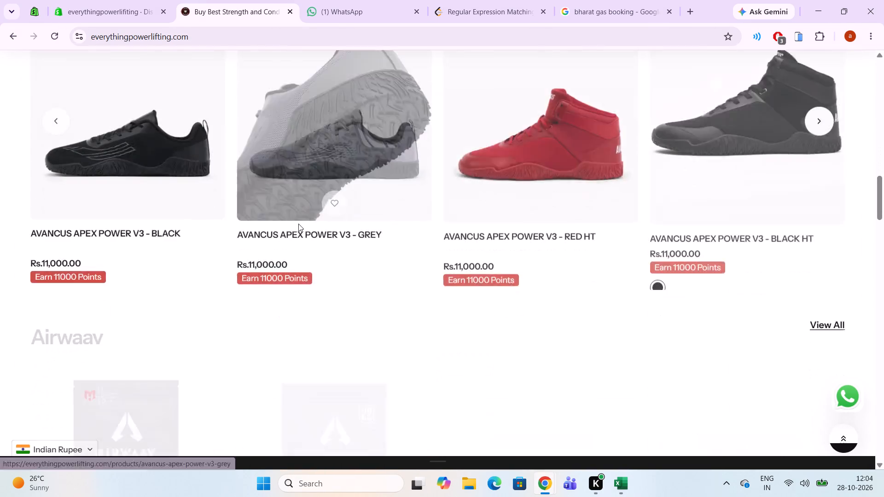
{"action": "scroll", "coordinate": [298, 224], "scroll_direction": "down", "scroll_amount": 1}
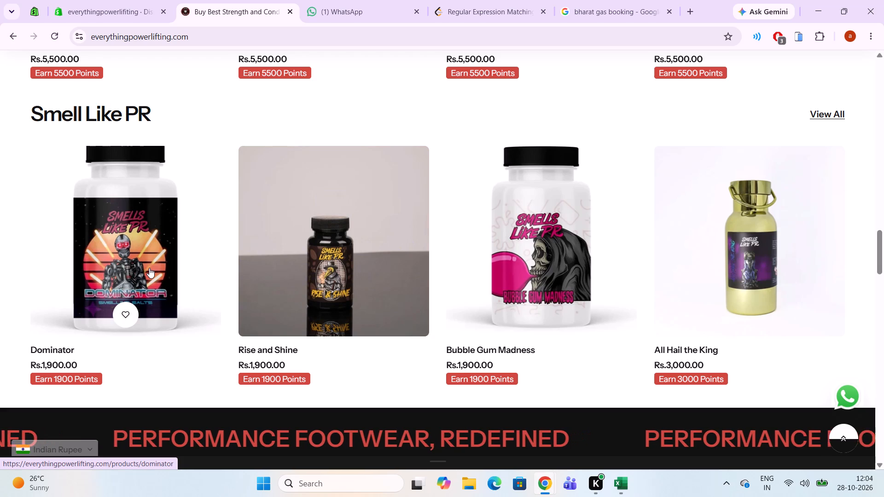
{"action": "left_click", "coordinate": [149, 268]}
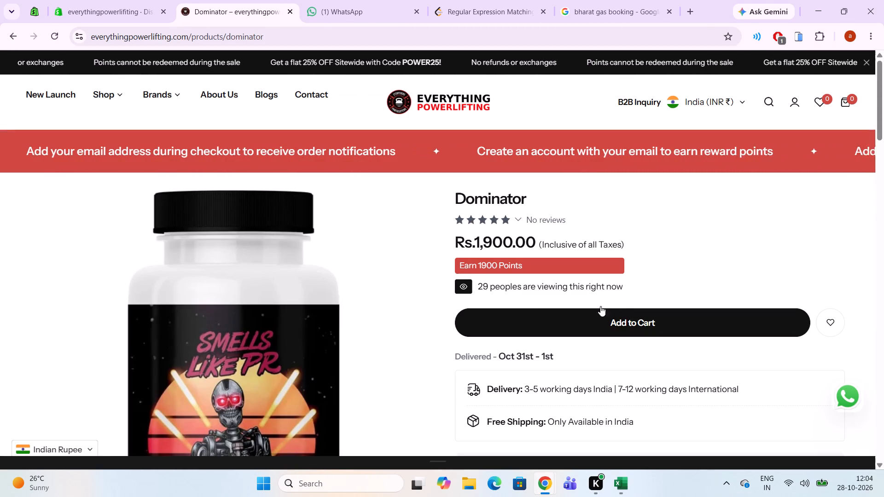
{"action": "scroll", "coordinate": [623, 304], "scroll_direction": "down", "scroll_amount": 3}
{"action": "scroll", "coordinate": [623, 304], "scroll_direction": "up", "scroll_amount": 1}
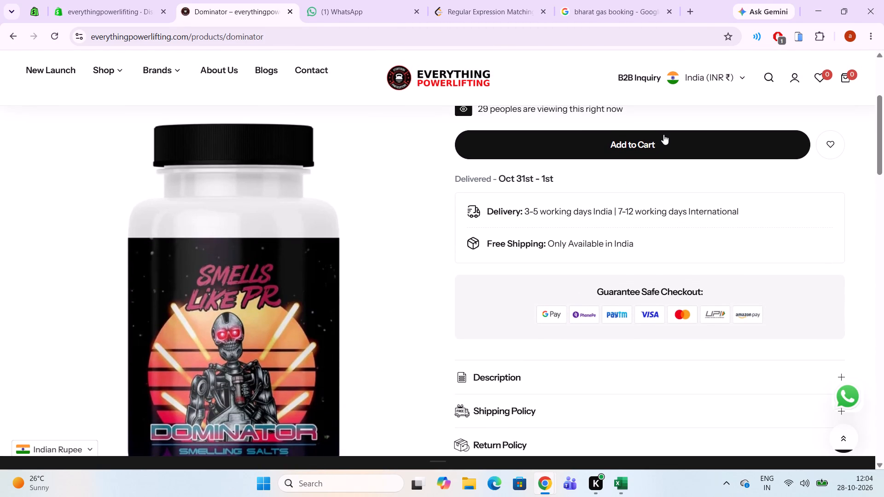
{"action": "left_click", "coordinate": [663, 134]}
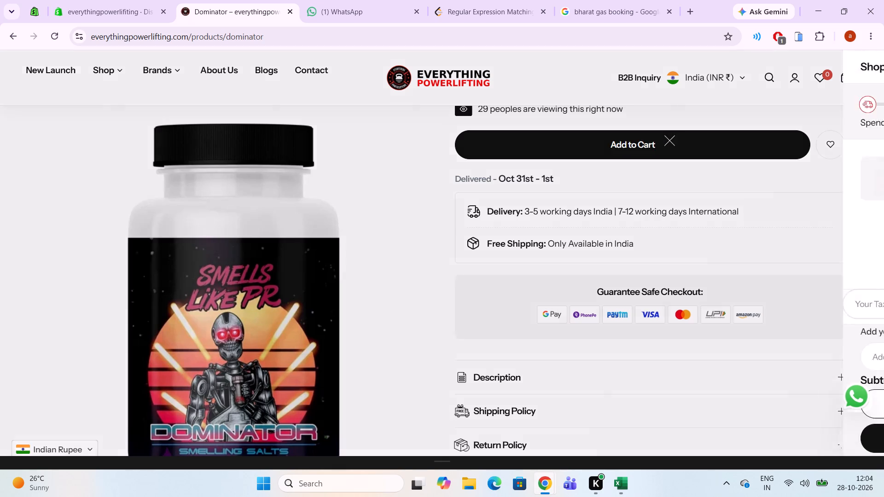
Proceed from the shopping cart to checkout with the Dominator product.
{"action": "scroll", "coordinate": [710, 289], "scroll_direction": "down", "scroll_amount": 1}
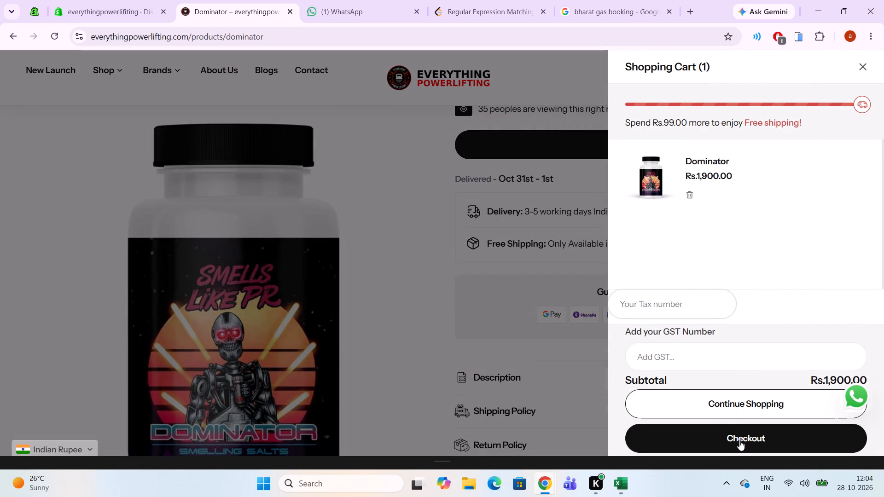
{"action": "left_click", "coordinate": [744, 407]}
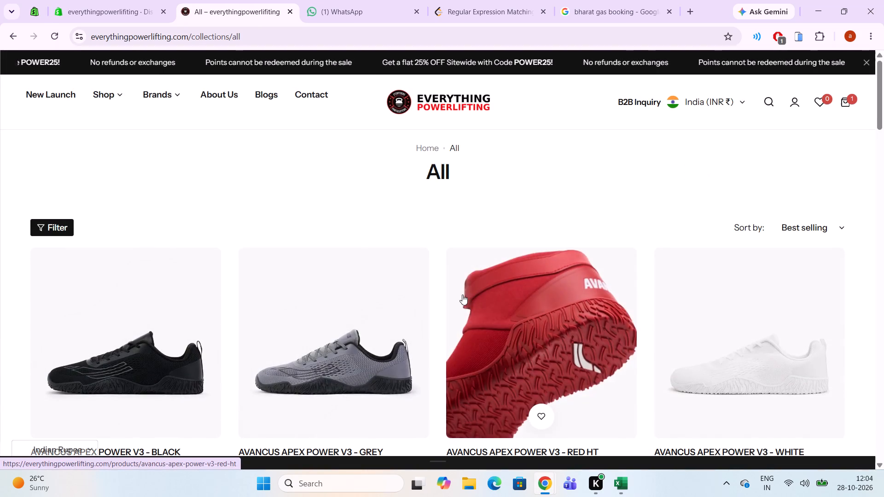
{"action": "left_click", "coordinate": [849, 95]}
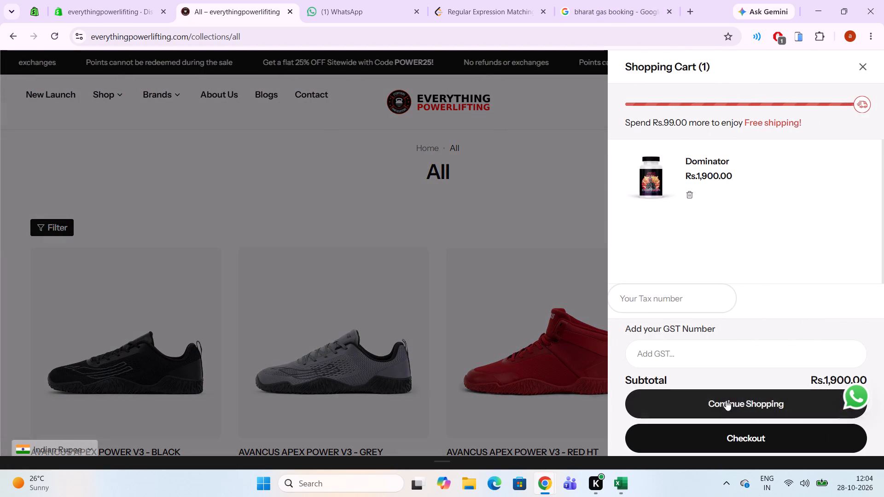
{"action": "left_click", "coordinate": [722, 433]}
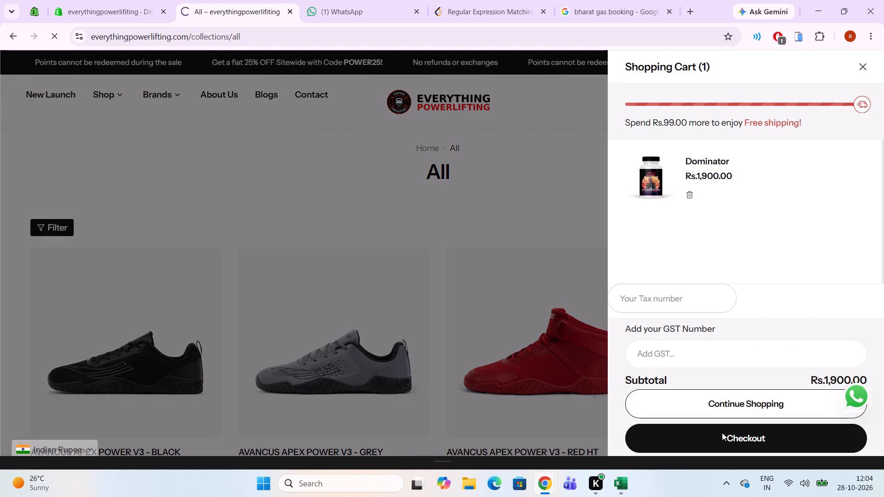